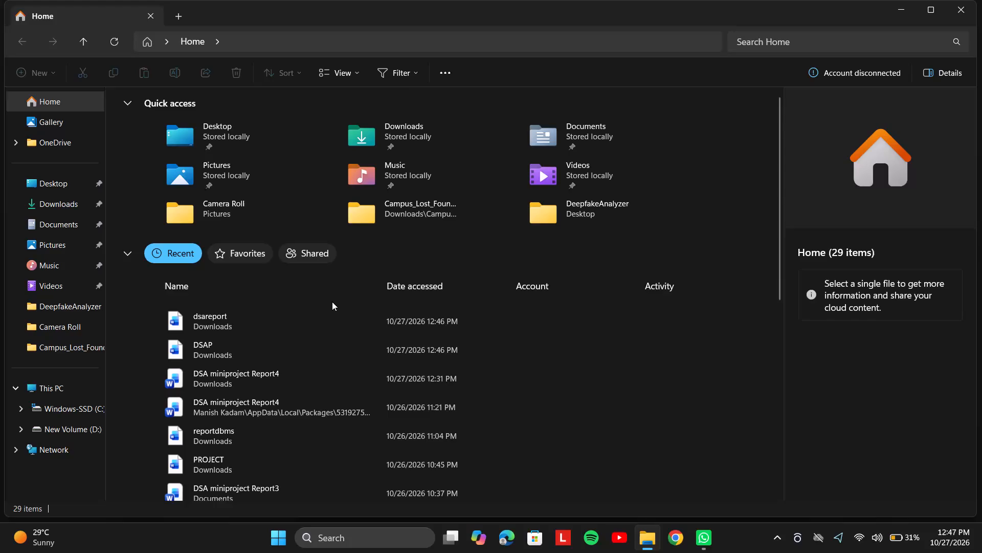
Open the dsareport PDF from the recent files in Word.
scroll(271, 313, "up", 7)
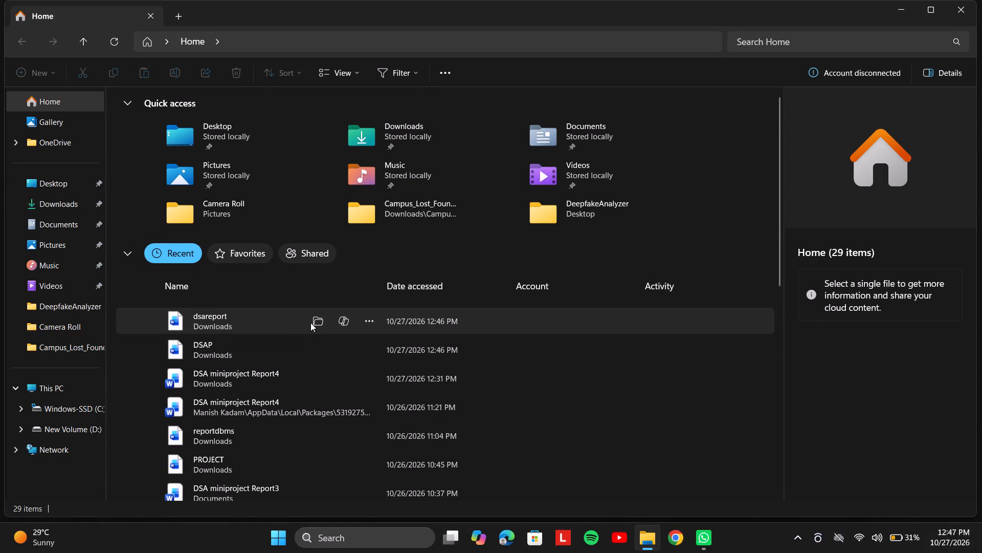
left_click(373, 325)
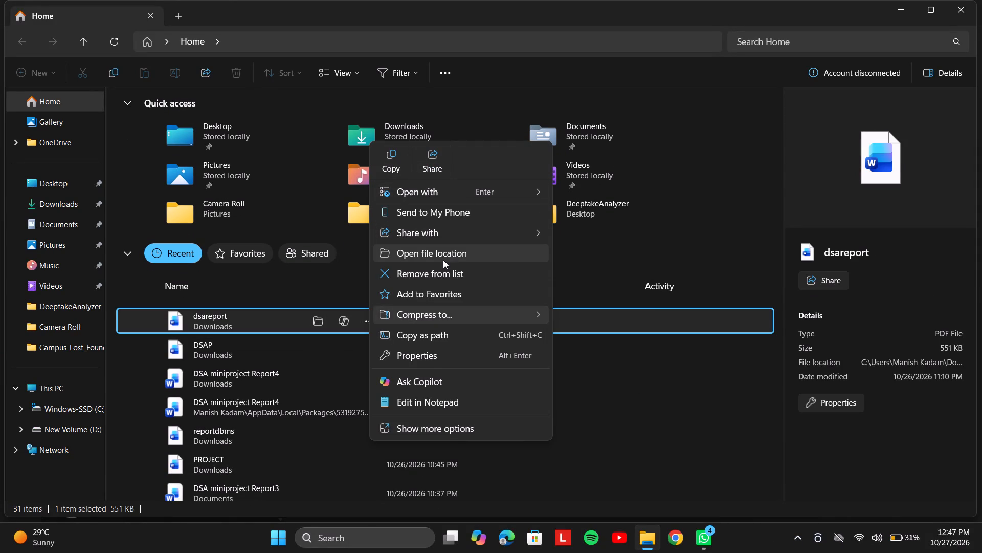
left_click(533, 194)
left_click(598, 274)
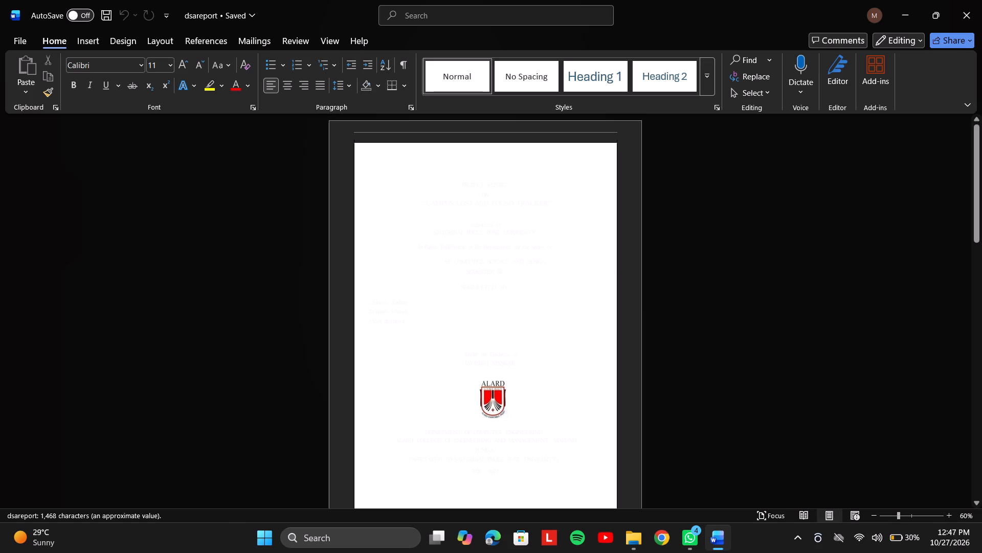
Look through the opening pages of the dsareport document, return to its title page and minimise its window.
scroll(527, 368, "down", 14)
scroll(527, 368, "down", 20)
scroll(527, 368, "down", 20)
scroll(527, 368, "down", 9)
scroll(527, 368, "up", 8)
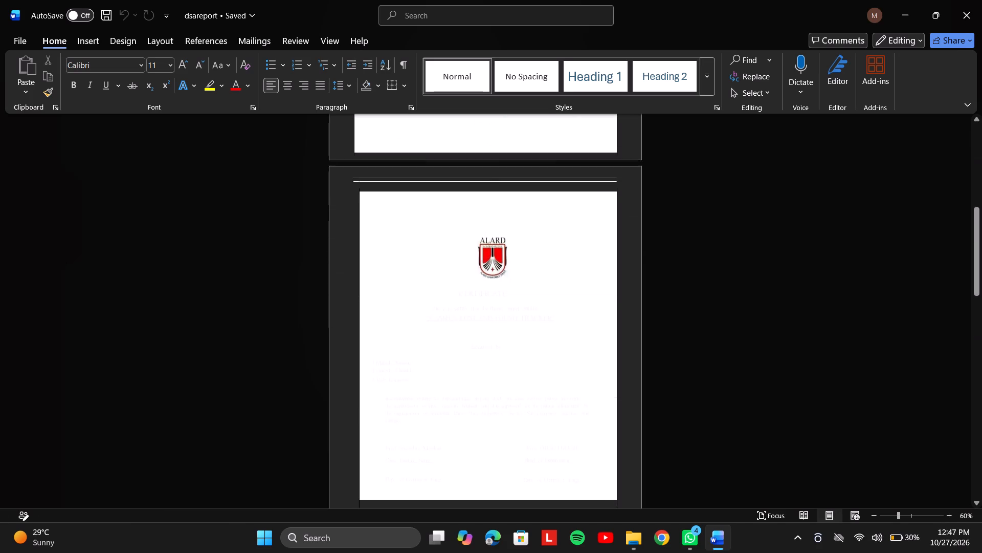
scroll(527, 368, "up", 20)
scroll(527, 368, "up", 5)
scroll(527, 368, "down", 1)
scroll(527, 368, "up", 6)
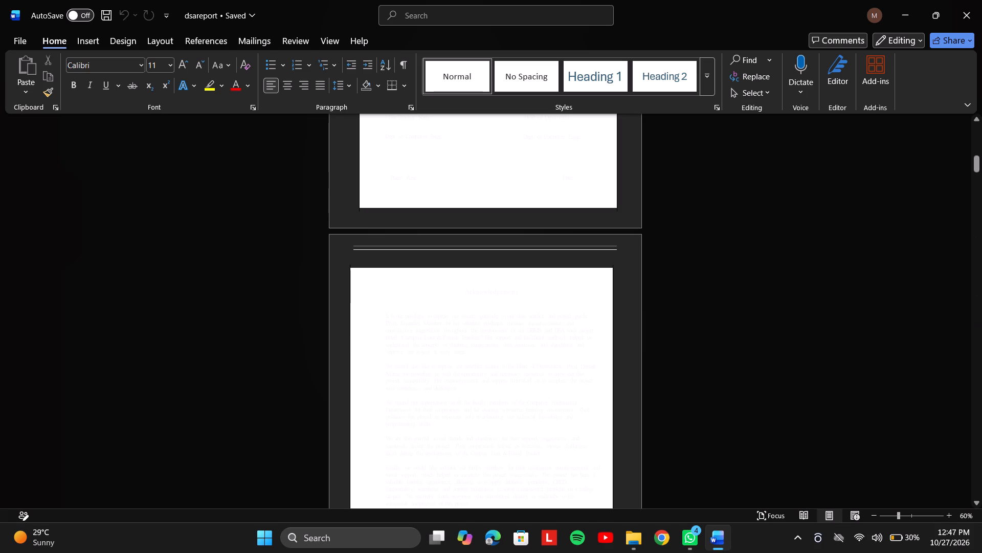
scroll(527, 368, "up", 10)
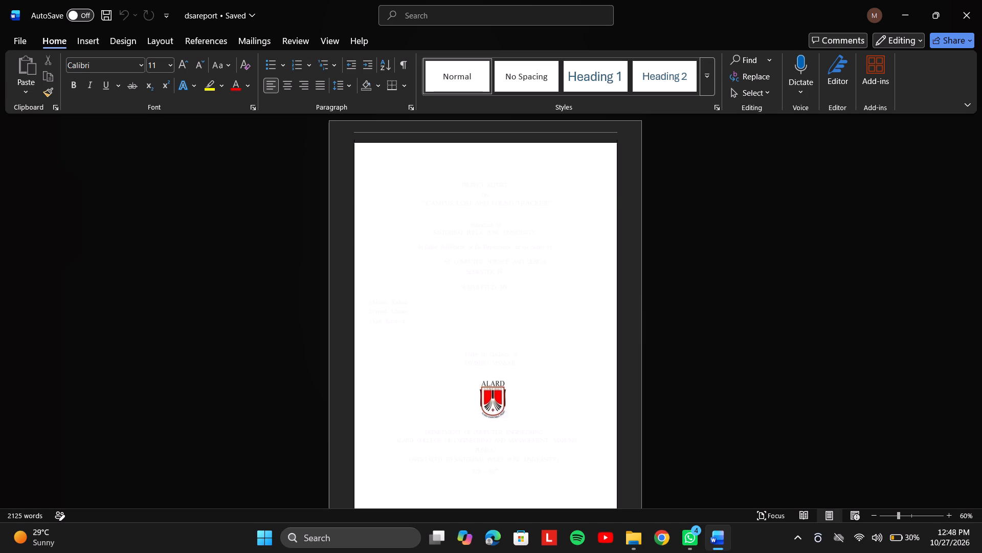
left_click(900, 17)
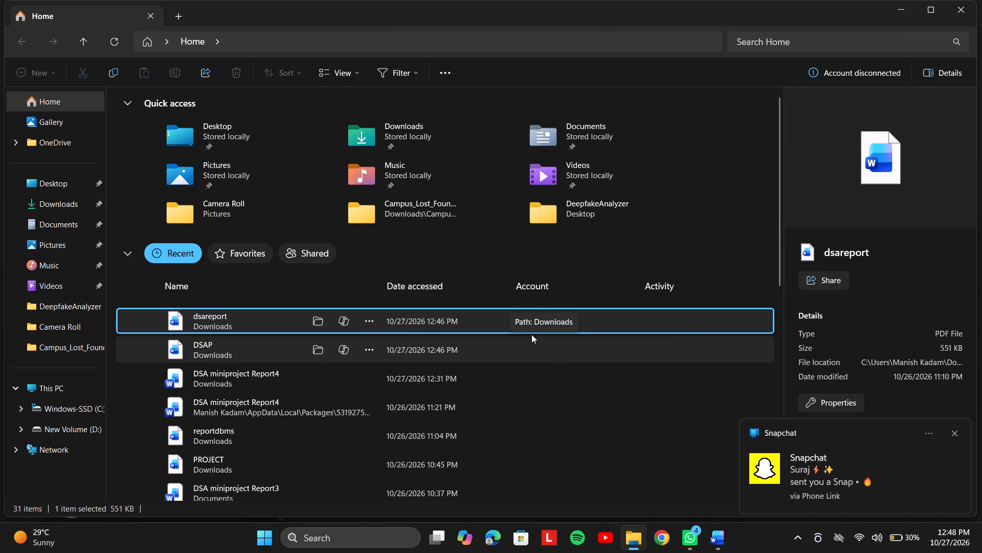
Open the DSAP PDF from the recent files in Word, look over its first pages and minimise both Word windows.
left_click(372, 357)
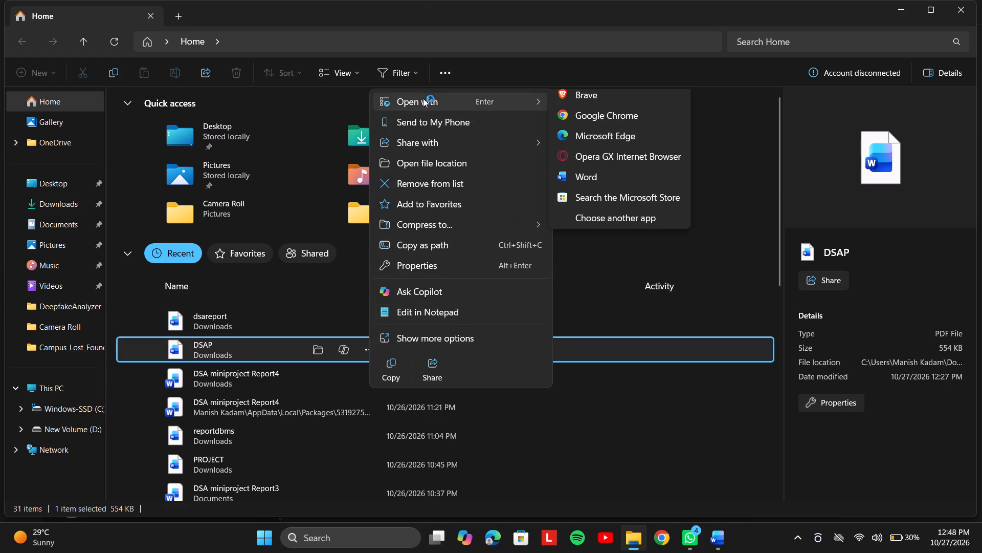
left_click(603, 179)
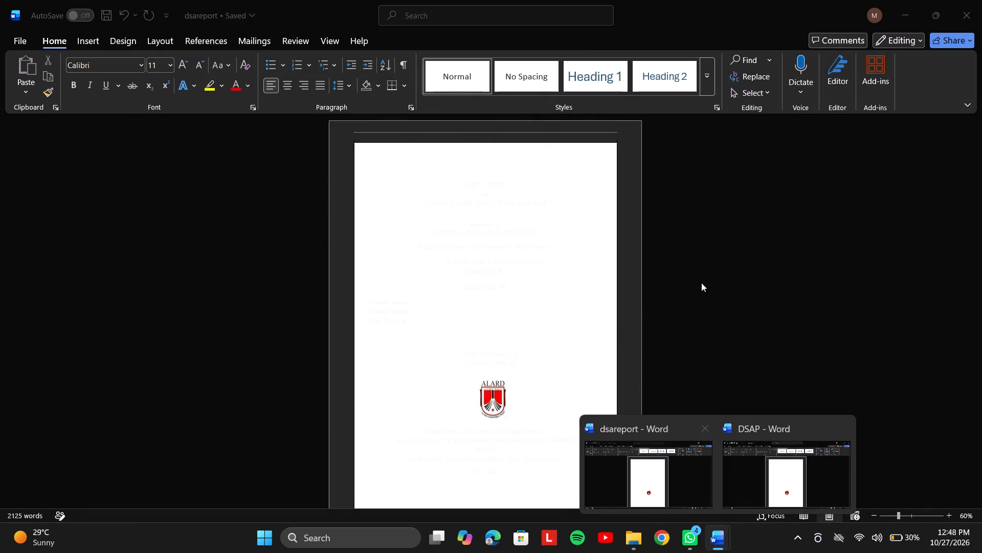
left_click(719, 268)
scroll(640, 308, "down", 5)
scroll(640, 308, "up", 4)
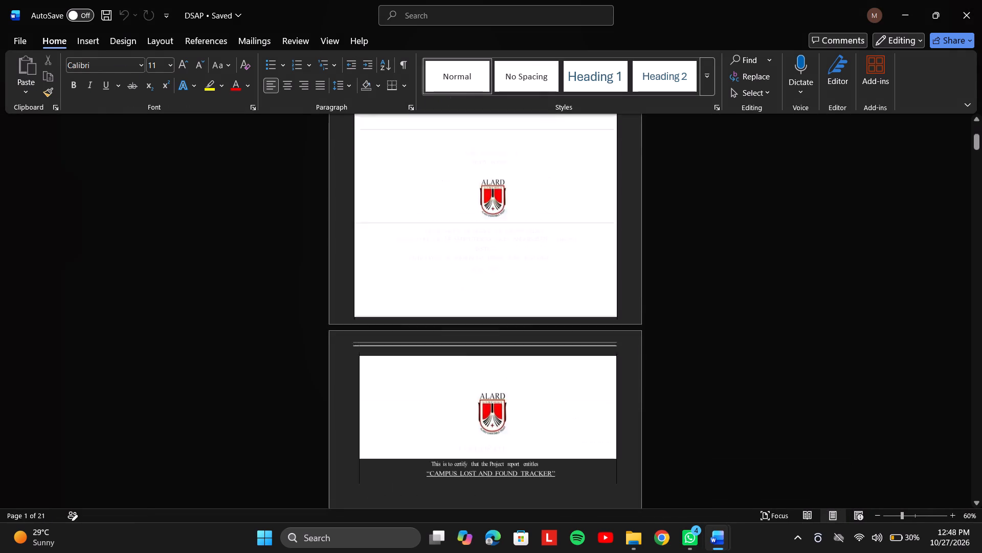
scroll(640, 308, "up", 14)
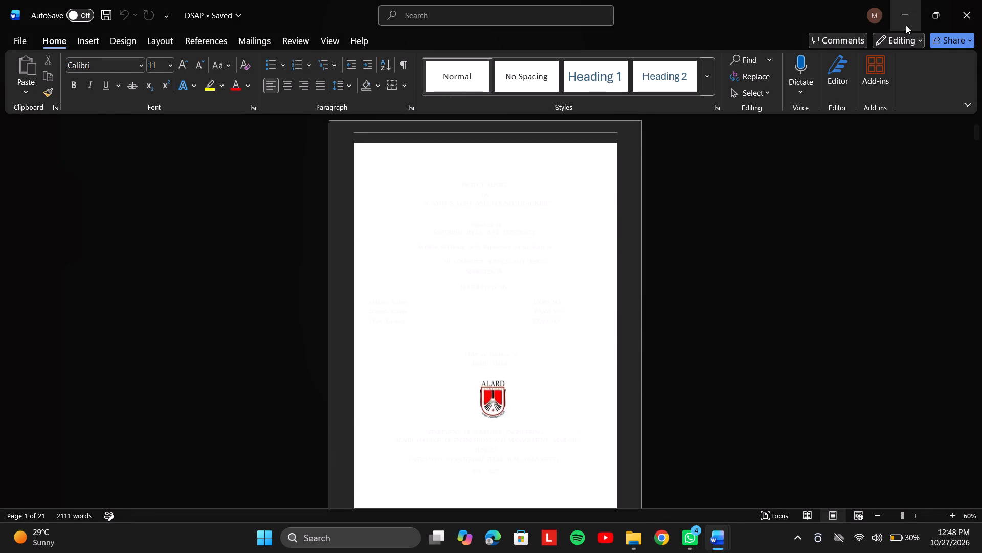
left_click(908, 23)
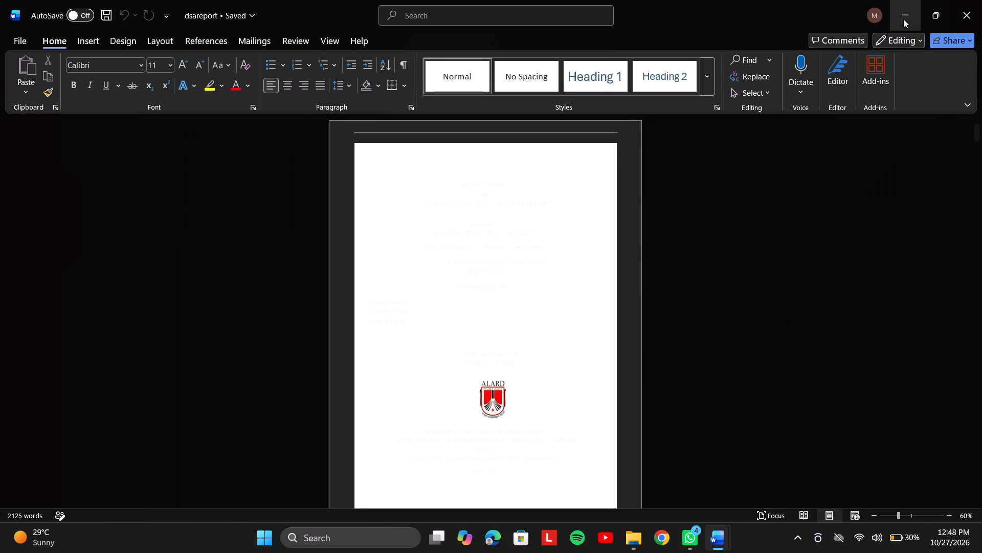
left_click(903, 19)
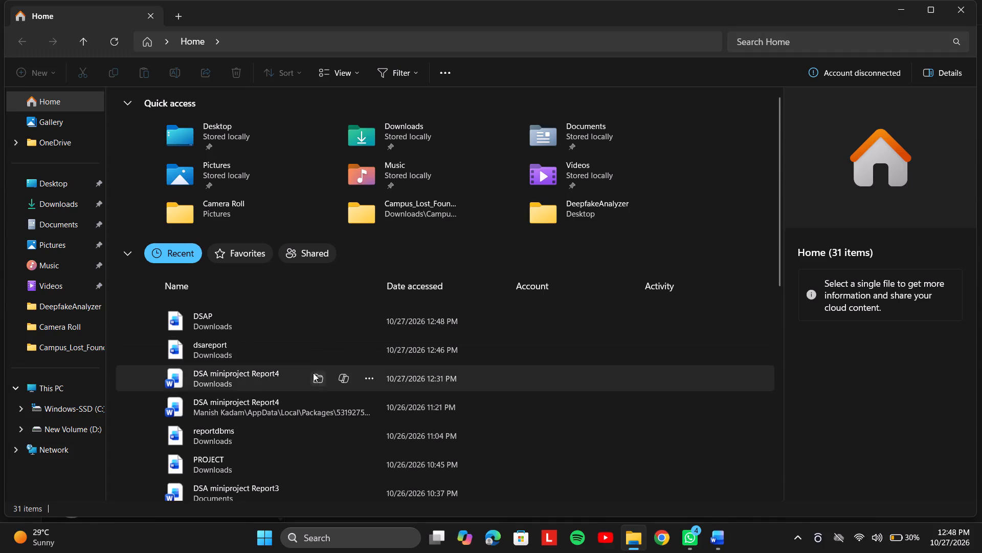
Open the DSA miniproject Report4 document stored in Downloads with Word.
left_click(363, 380)
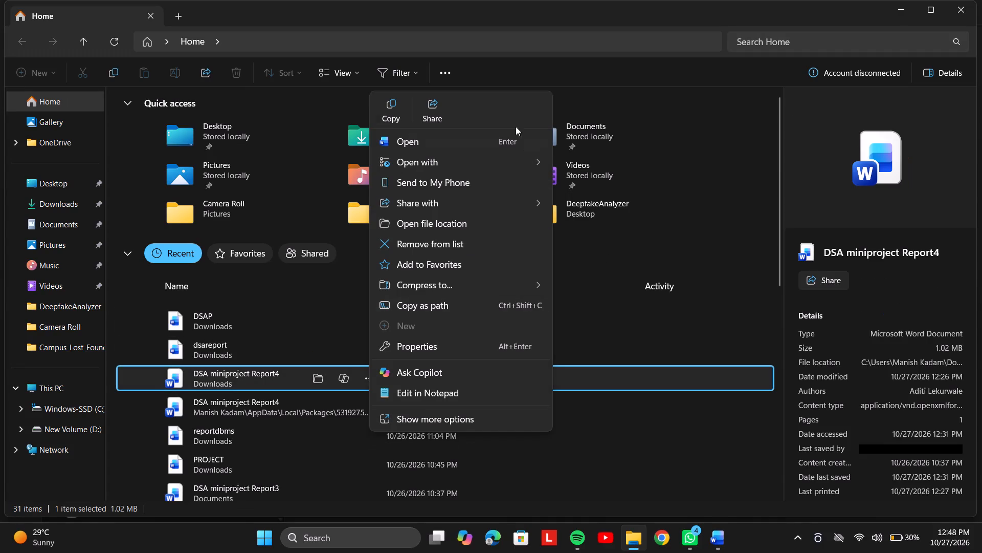
left_click(533, 165)
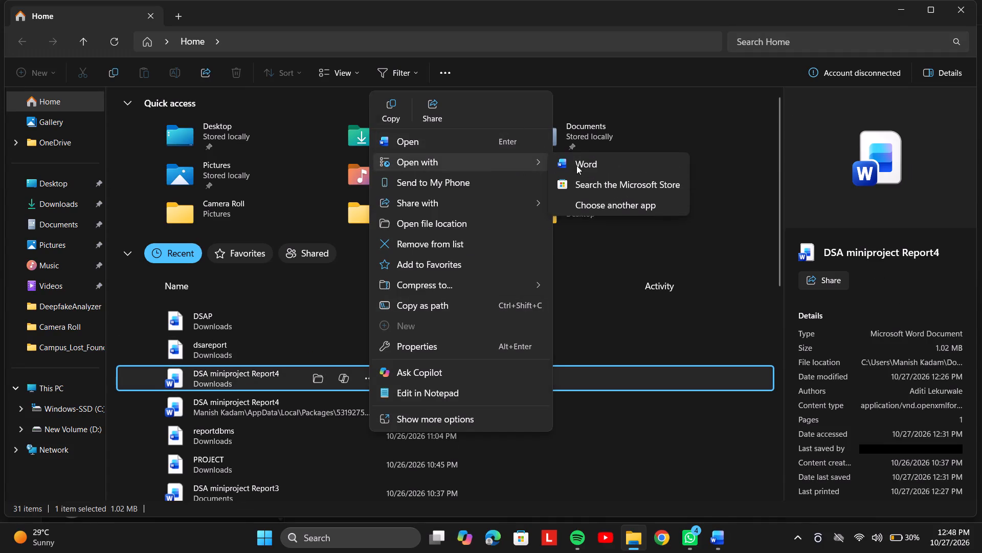
left_click(576, 165)
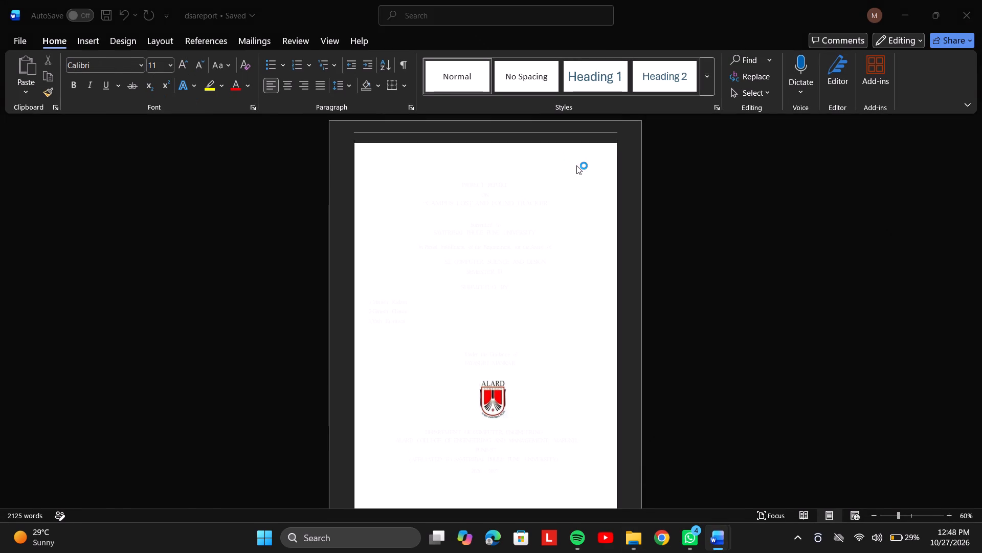
Justify all the body paragraphs under the Introduction heading on page 6.
scroll(456, 315, "down", 1)
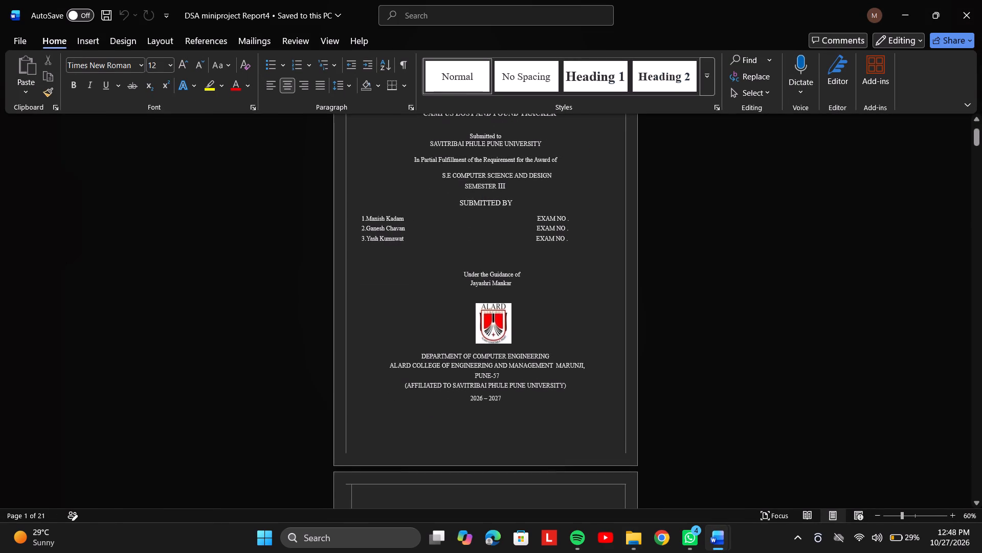
scroll(456, 315, "down", 8)
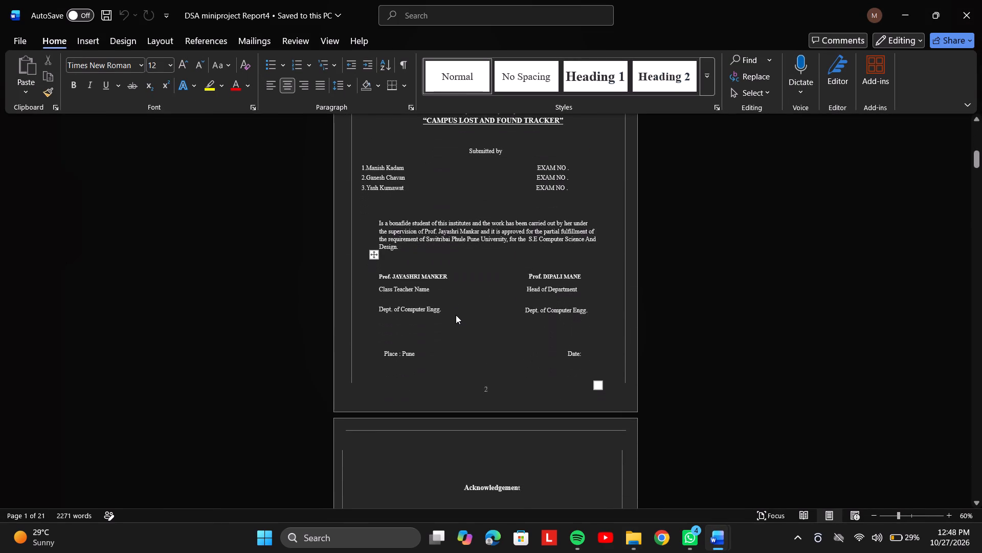
scroll(456, 315, "down", 7)
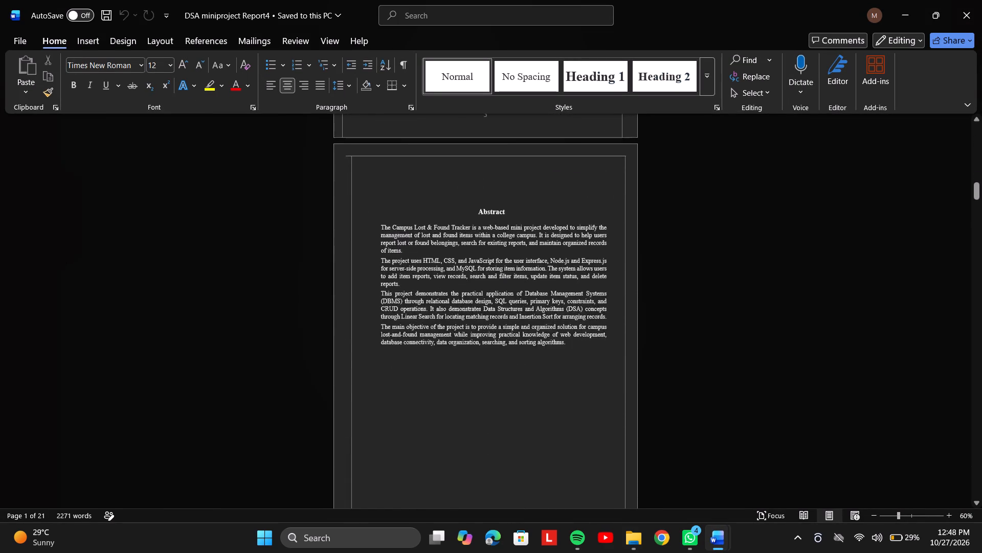
scroll(456, 315, "down", 3)
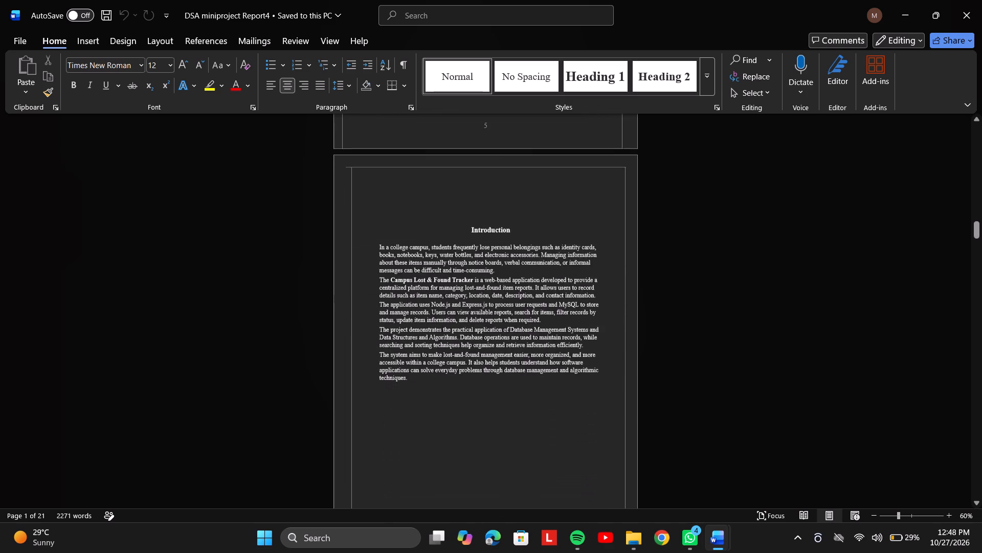
scroll(456, 315, "down", 2)
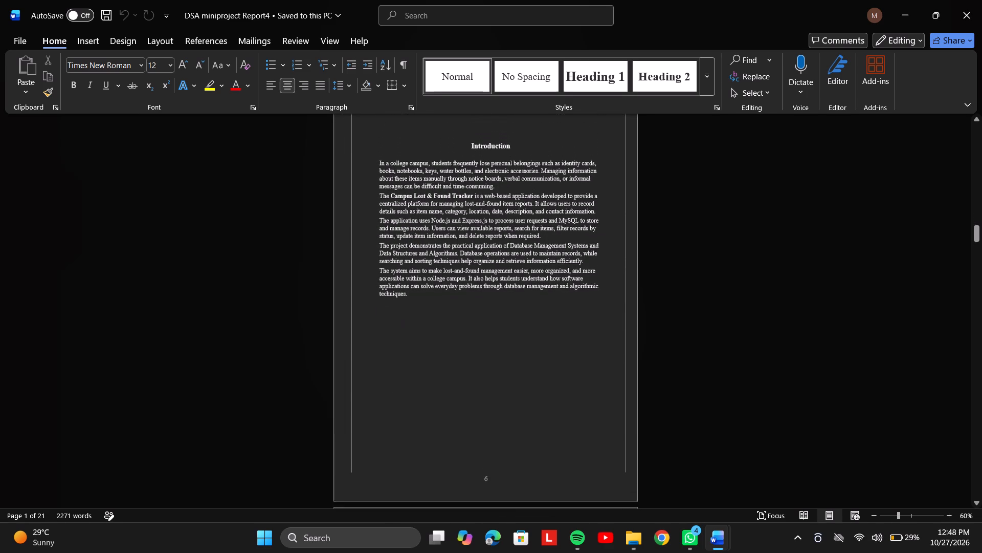
left_click_drag(377, 161, 409, 223)
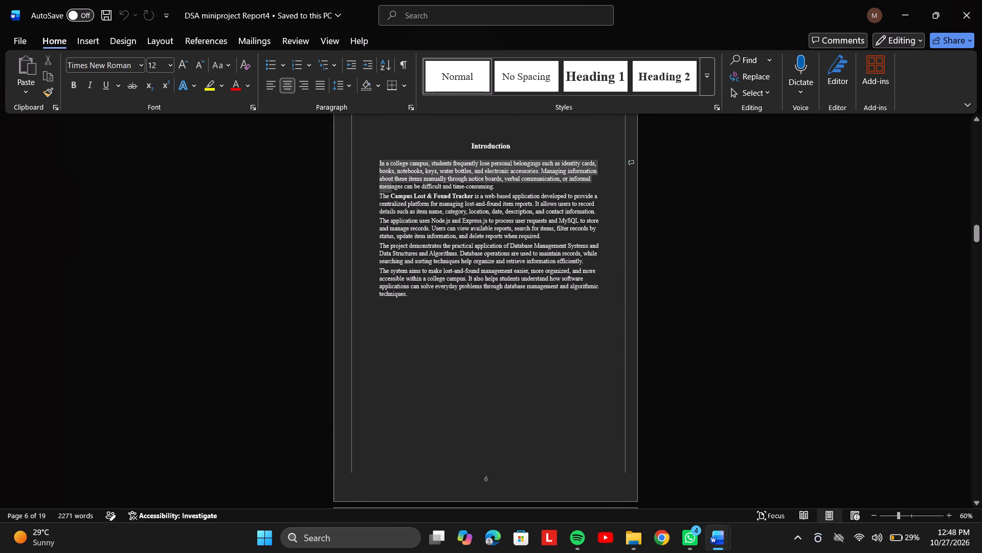
left_click_drag(409, 223, 450, 332)
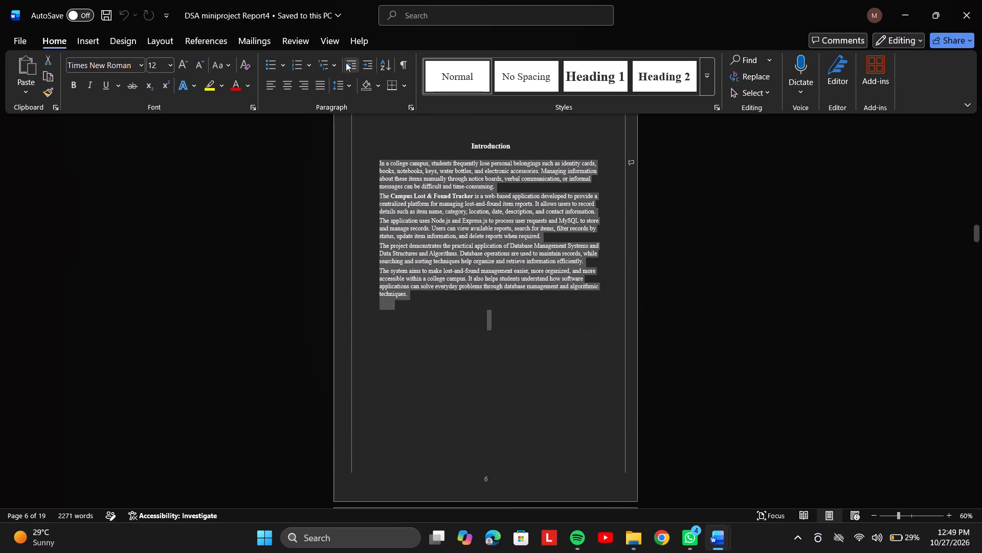
left_click(320, 83)
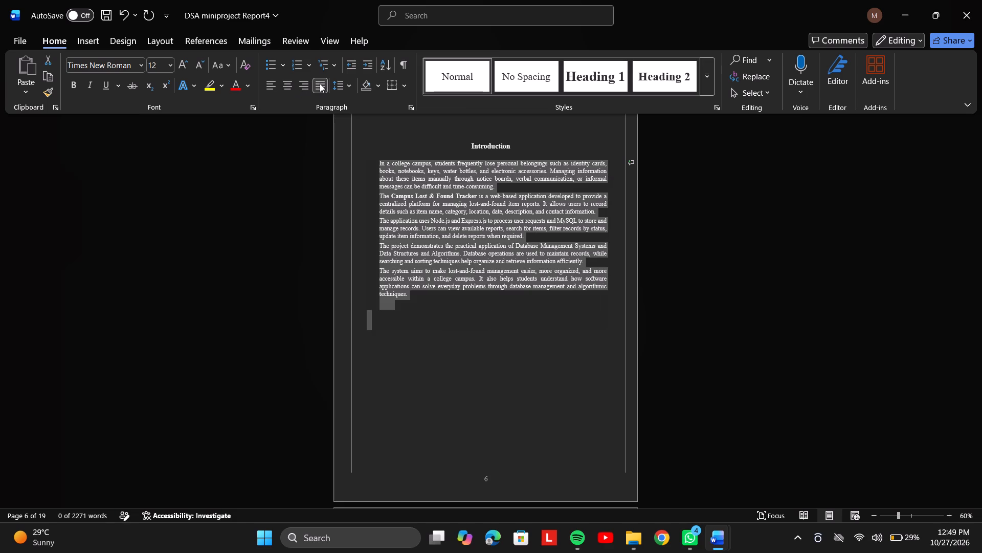
left_click(440, 347)
Add three new lines after the third entry of the References list on page 19.
scroll(440, 347, "down", 3)
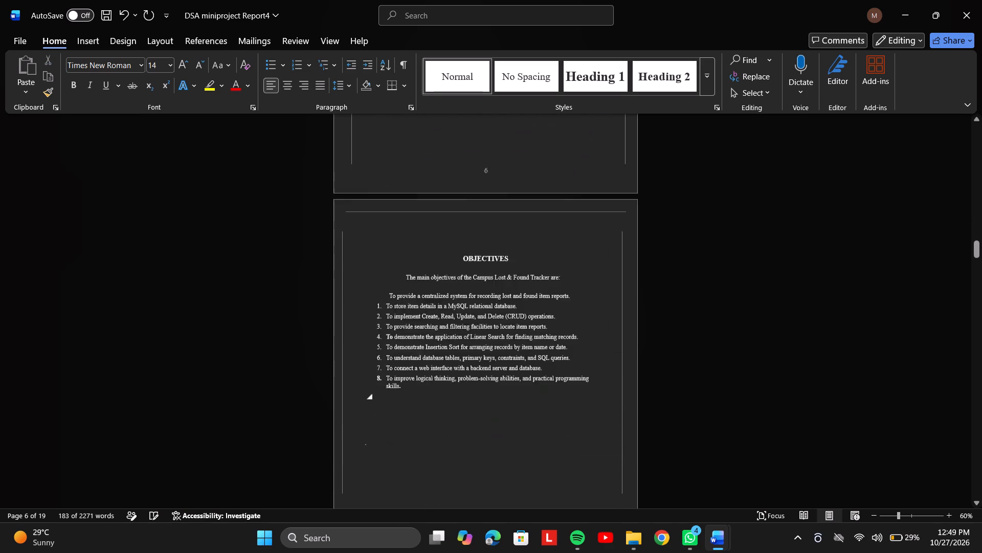
scroll(440, 347, "down", 8)
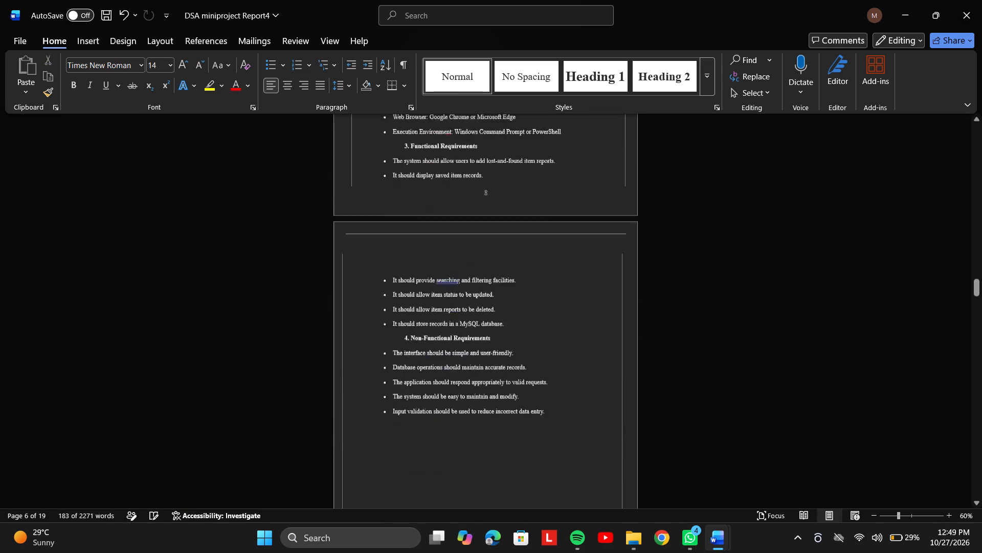
scroll(440, 347, "down", 7)
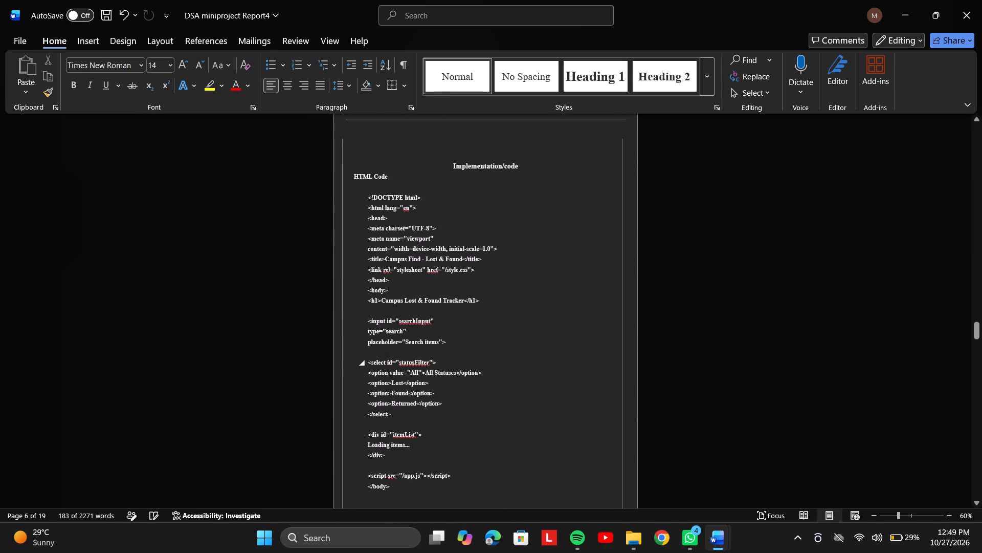
scroll(440, 347, "down", 5)
scroll(440, 347, "up", 1)
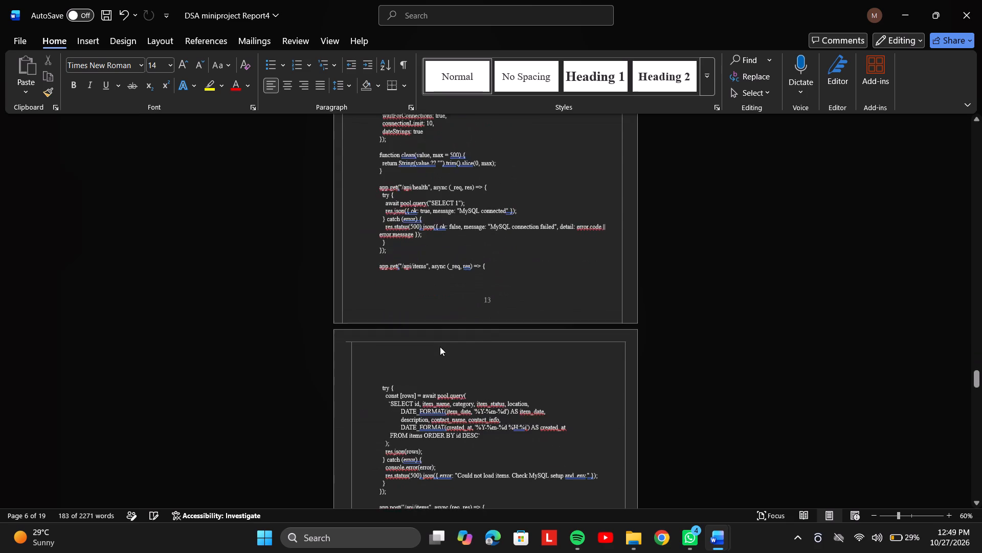
scroll(440, 347, "up", 1)
scroll(440, 347, "down", 6)
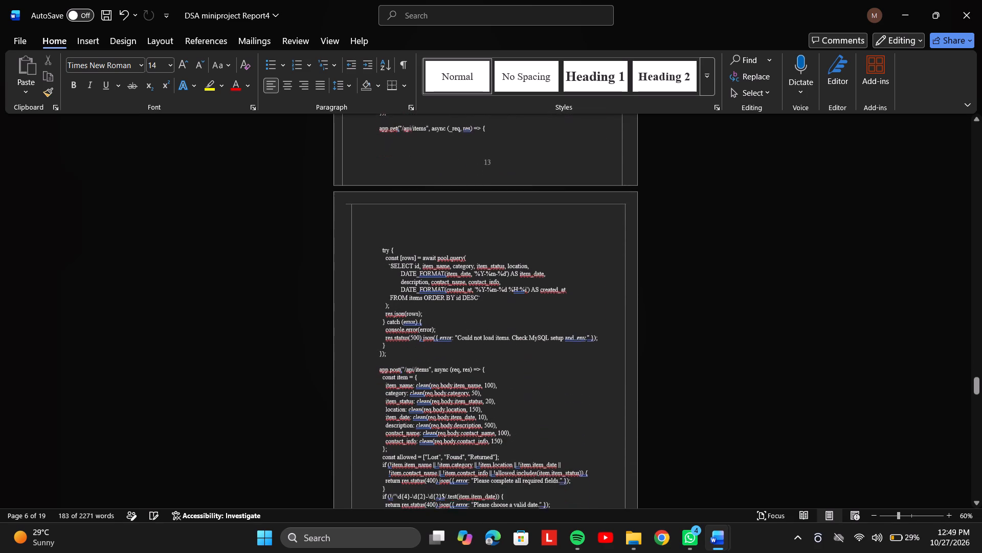
scroll(440, 347, "down", 9)
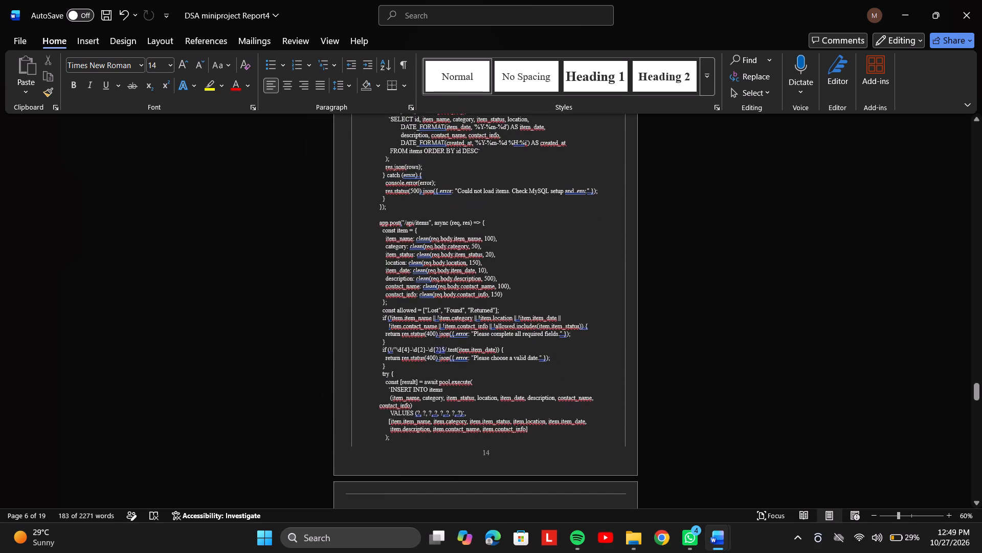
scroll(440, 347, "down", 13)
scroll(440, 347, "up", 6)
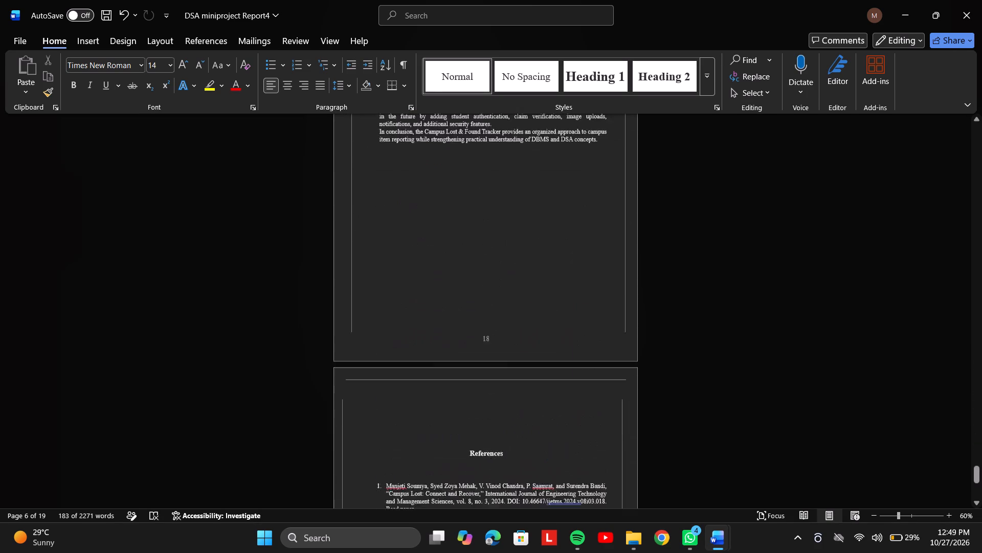
scroll(440, 347, "down", 4)
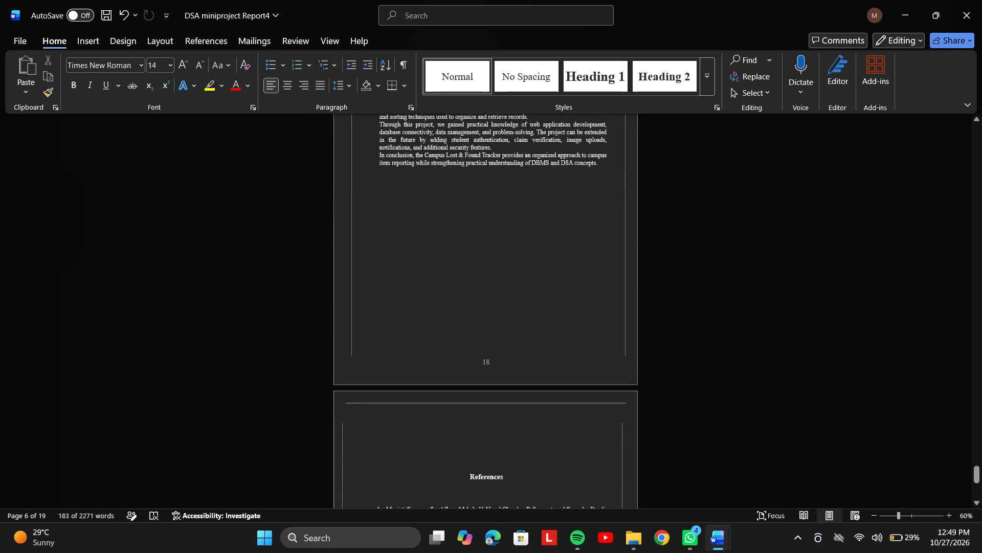
scroll(440, 347, "down", 2)
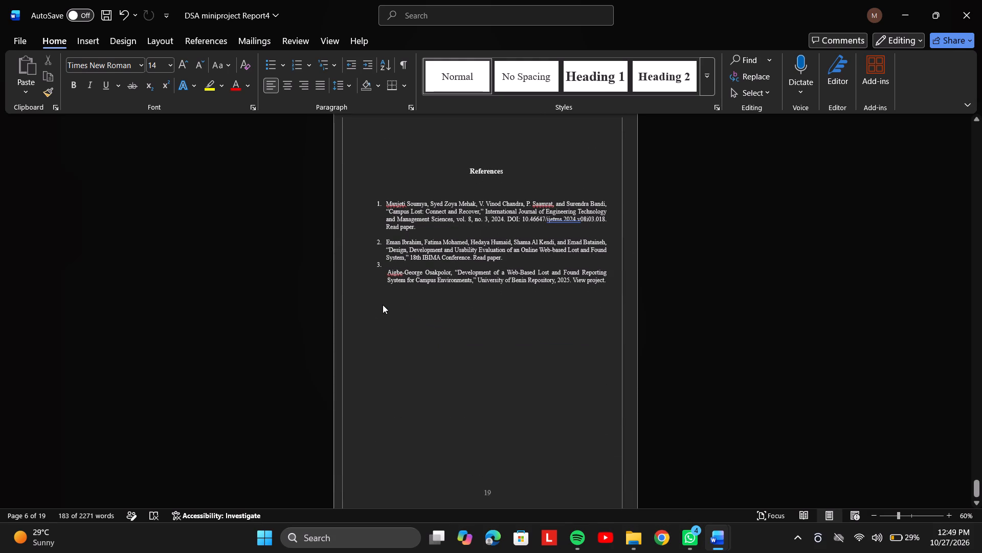
left_click(380, 305)
left_click(381, 301)
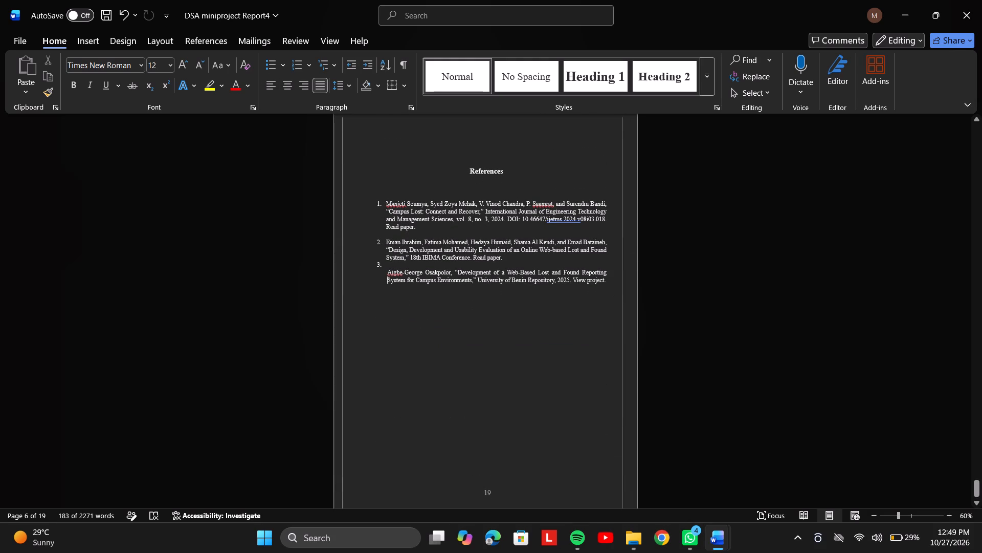
left_click(605, 282)
key("Return")
key("Return")
key("Return")
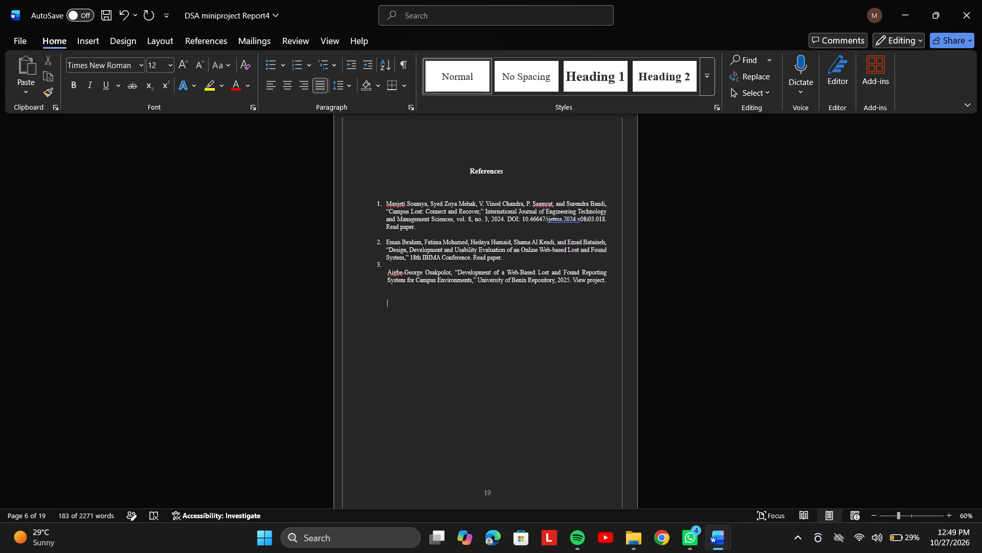
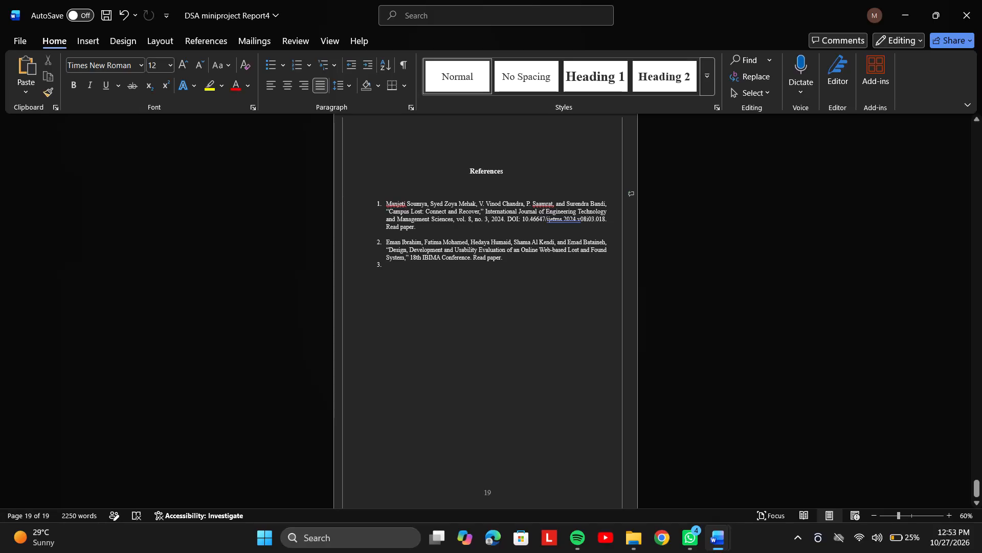
Replace the existing entries under the References heading on page 19 with the copied list of five lost-and-found system references.
key("BackSpace")
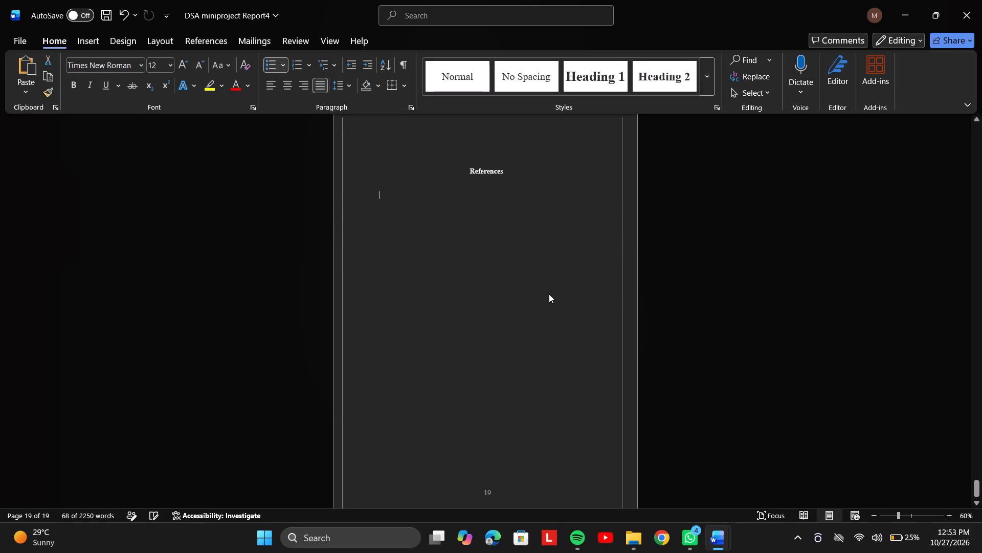
key("ctrl+v")
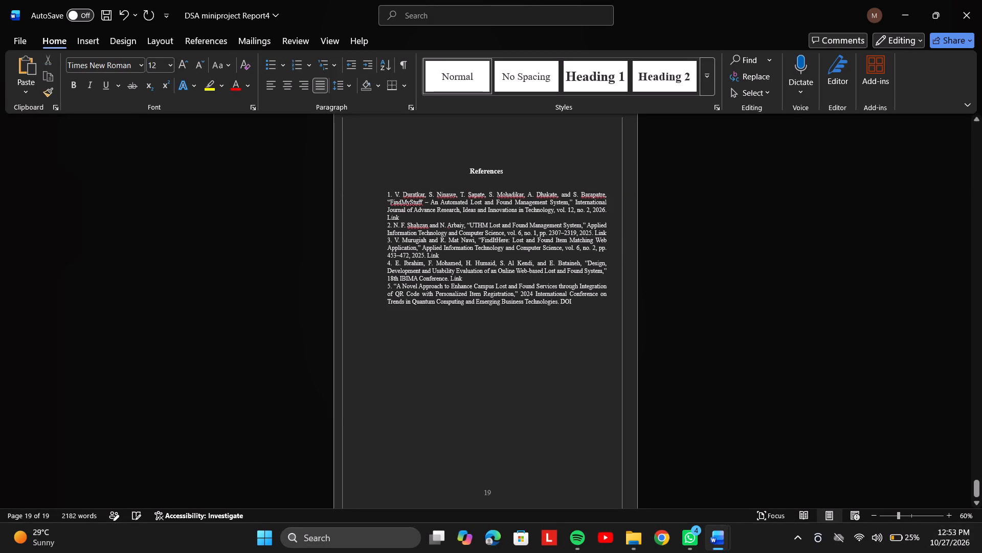
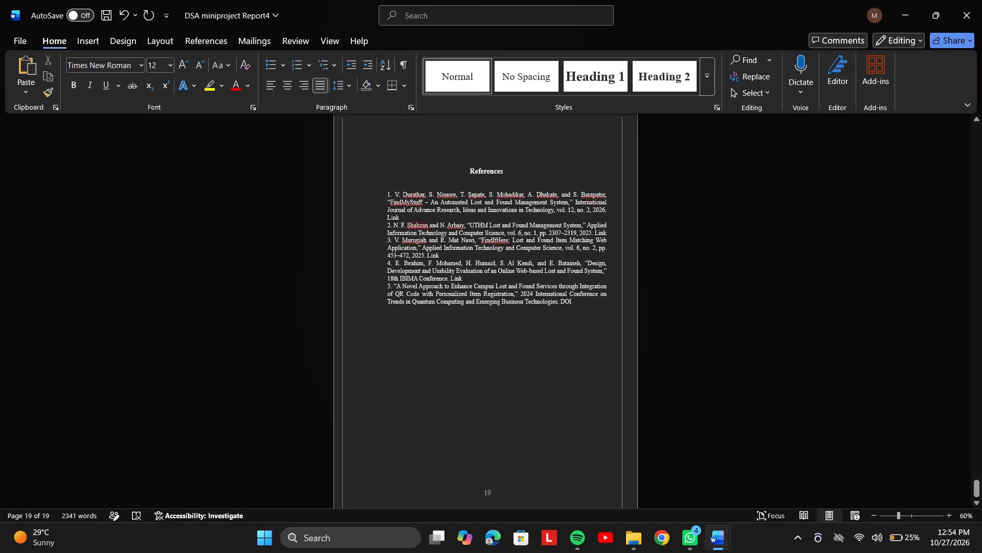
Justify all five entries of the References list on page 19.
left_click_drag(385, 189, 599, 315)
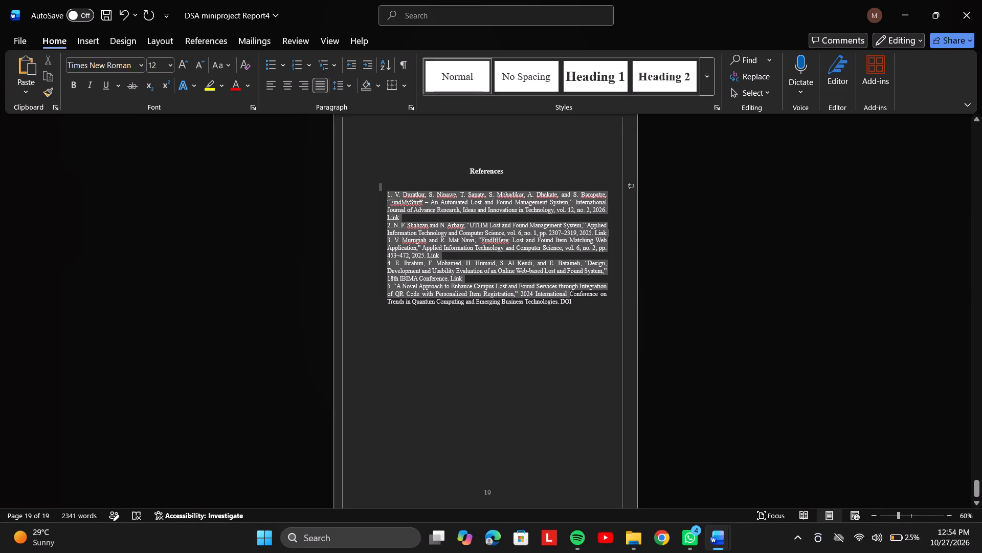
left_click_drag(599, 315, 602, 313)
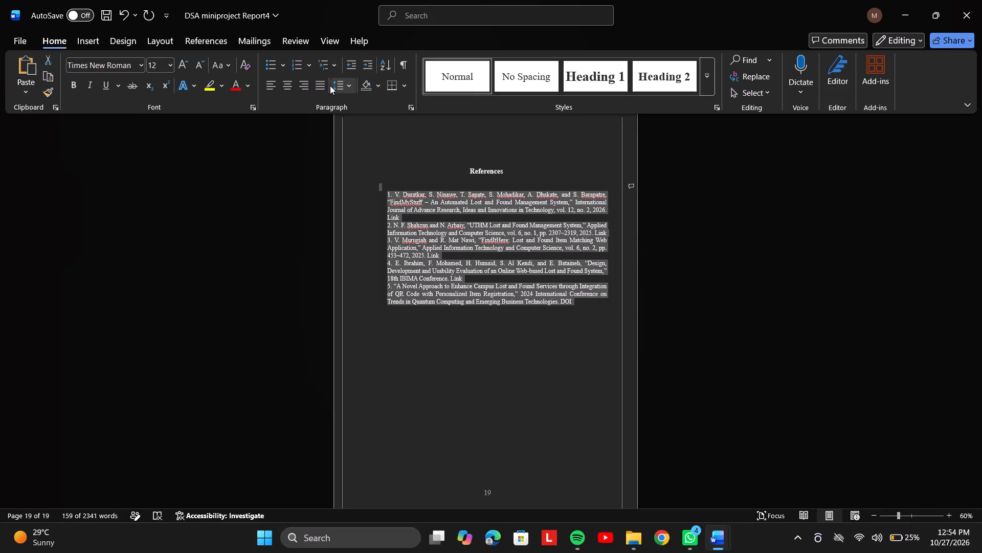
left_click(323, 87)
left_click(362, 302)
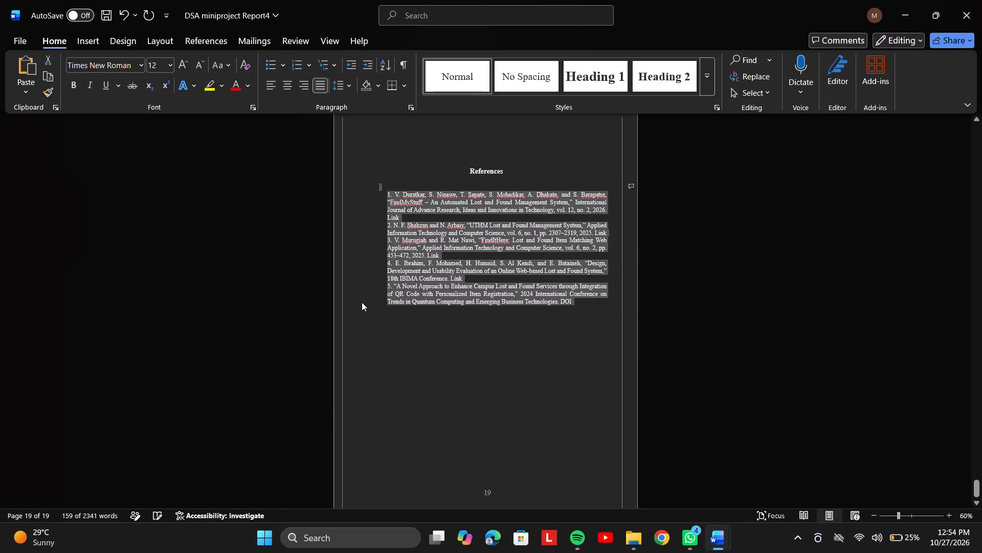
Insert an empty line after the first, third and fourth entries of the References list on page 19.
left_click(394, 196)
left_click(404, 216)
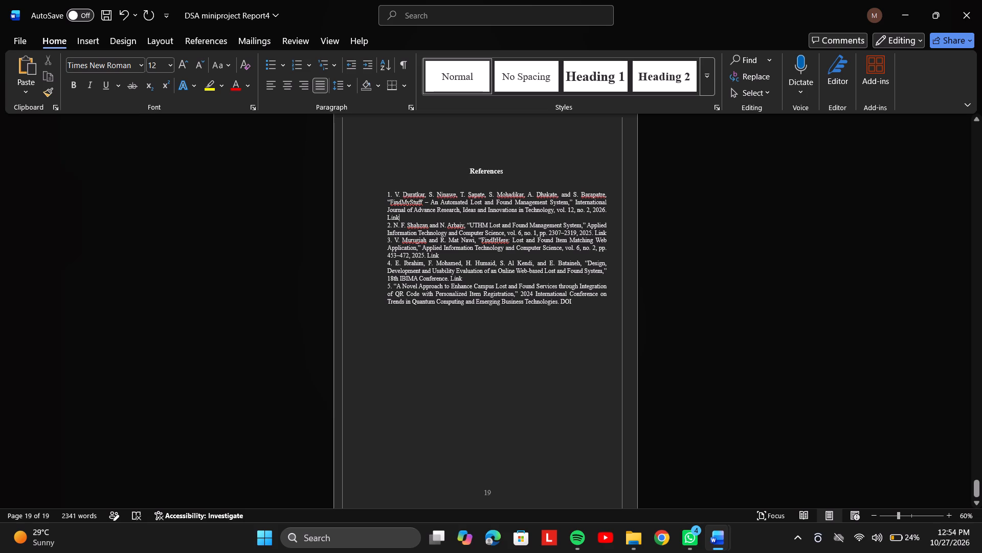
key("Return")
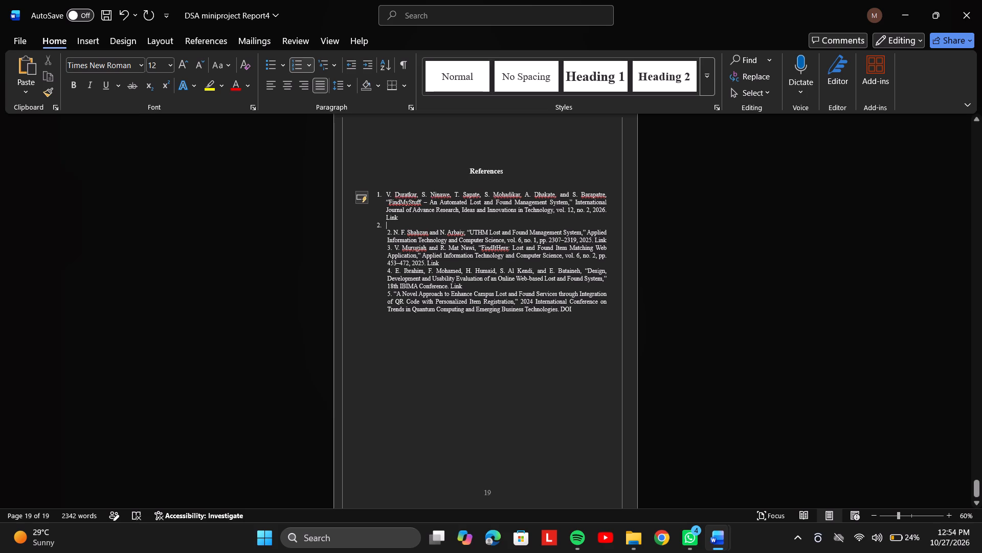
left_click(456, 262)
key("Return")
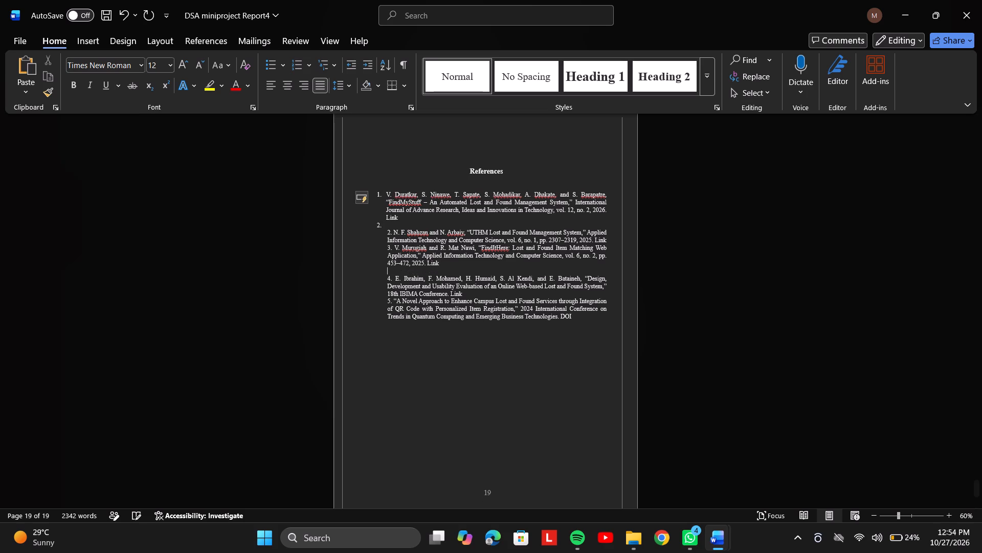
left_click(467, 292)
key("Return")
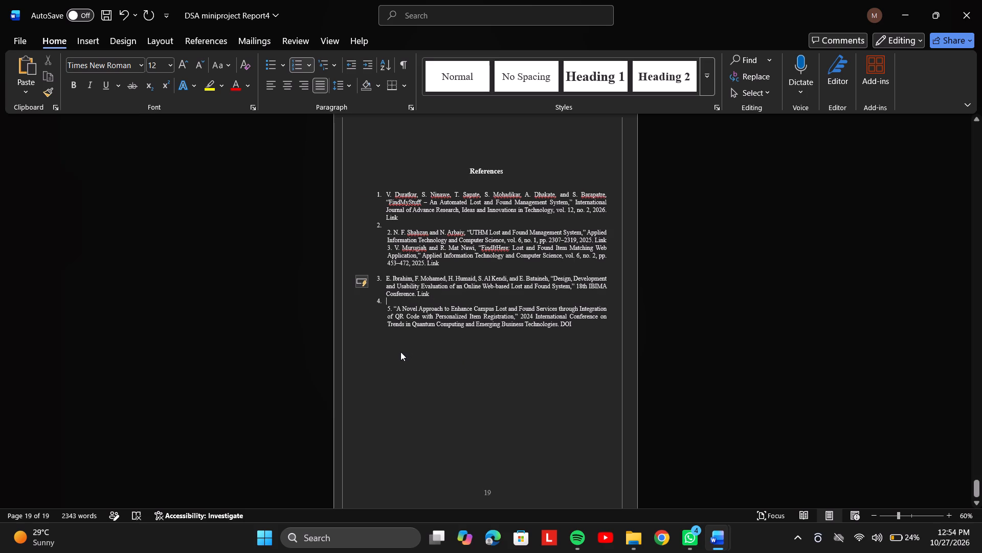
Add an empty line without a list number after the fifth entry of the References list.
left_click(379, 348)
left_click(580, 324)
key("Return")
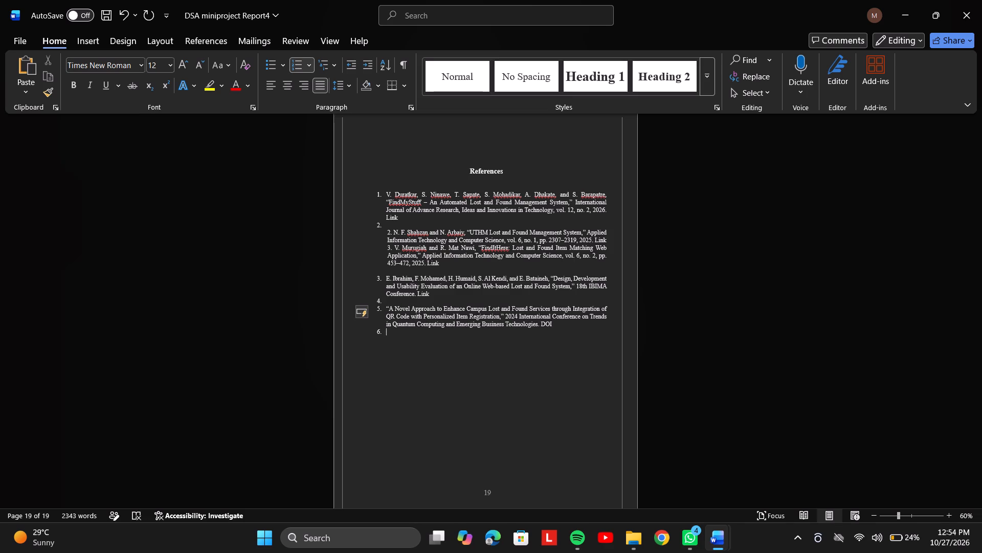
key("backslash")
key("BackSpace")
key("BackSpace")
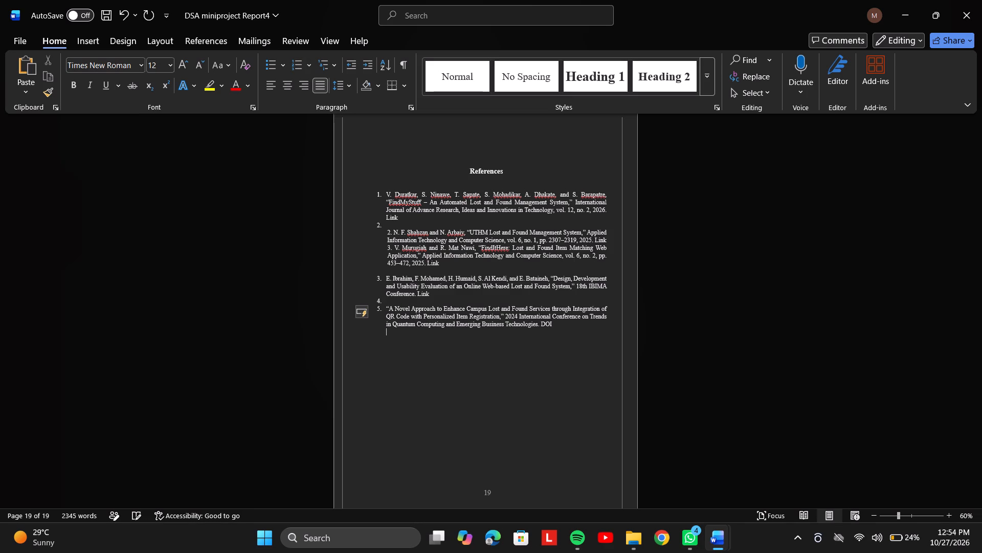
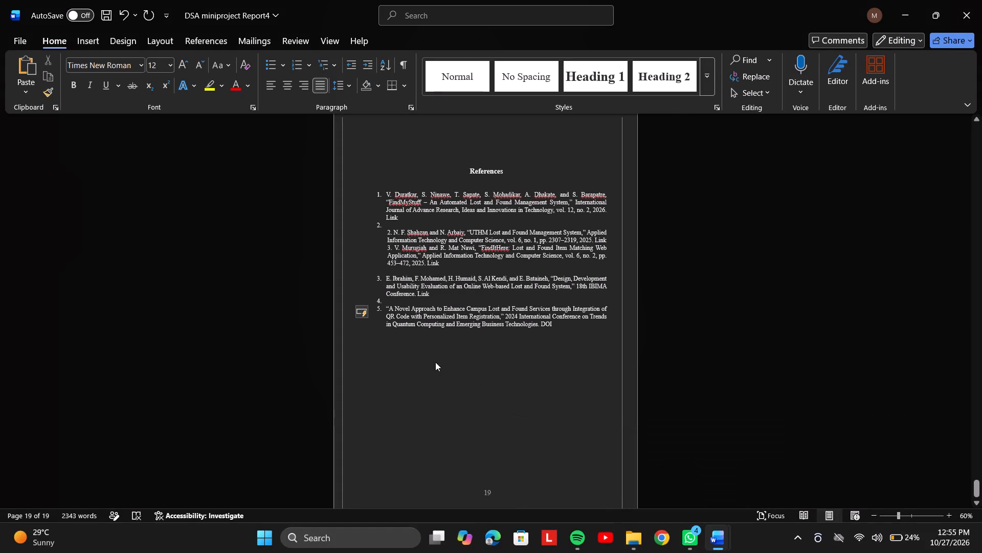
Paste the copied references 6 to 12 on a new line below the fifth entry of the References list on page 19.
key("Return")
key("ctrl+v")
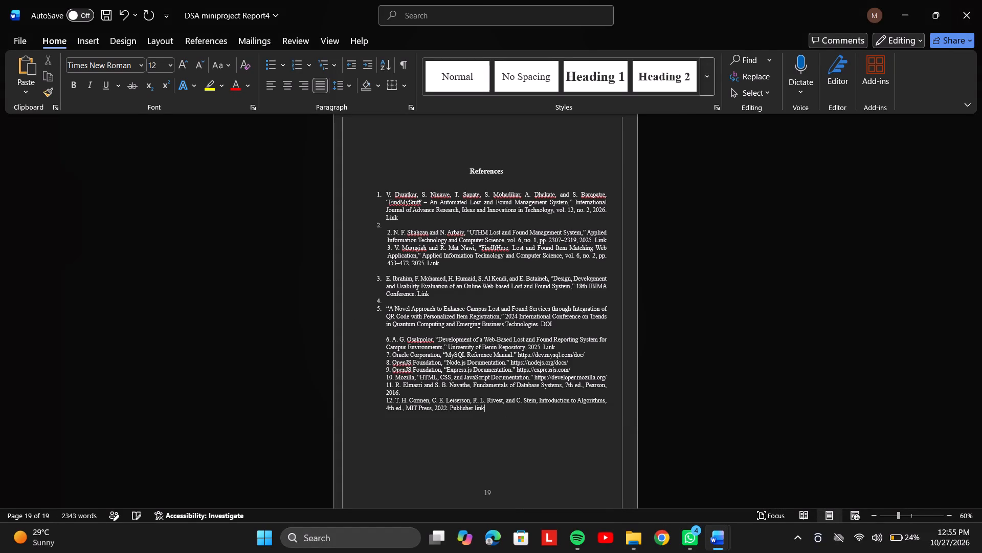
Insert a line break after reference 6, the University of Benin Repository entry, and after reference 8, the Node.js Documentation entry.
left_click(563, 344)
key("Return")
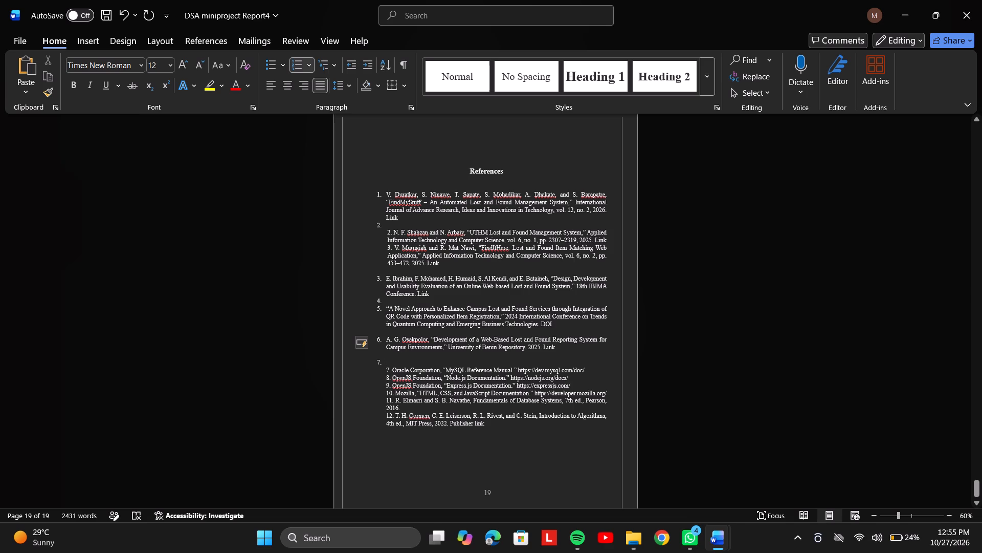
left_click(571, 377)
key("Return")
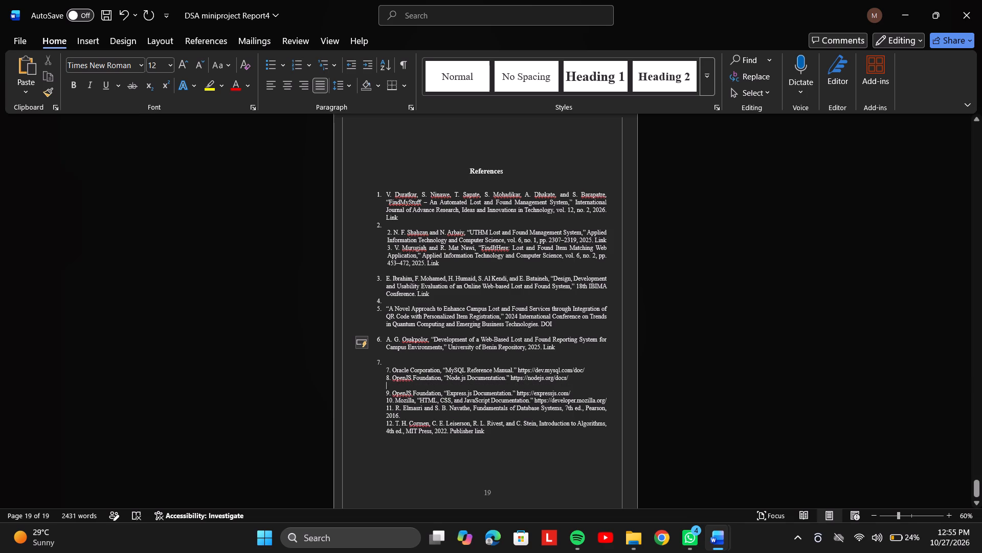
Turn the Oracle MySQL Reference Manual entry into an automatically numbered reference and remove the empty numbered line above it.
left_click(589, 370)
key("Return")
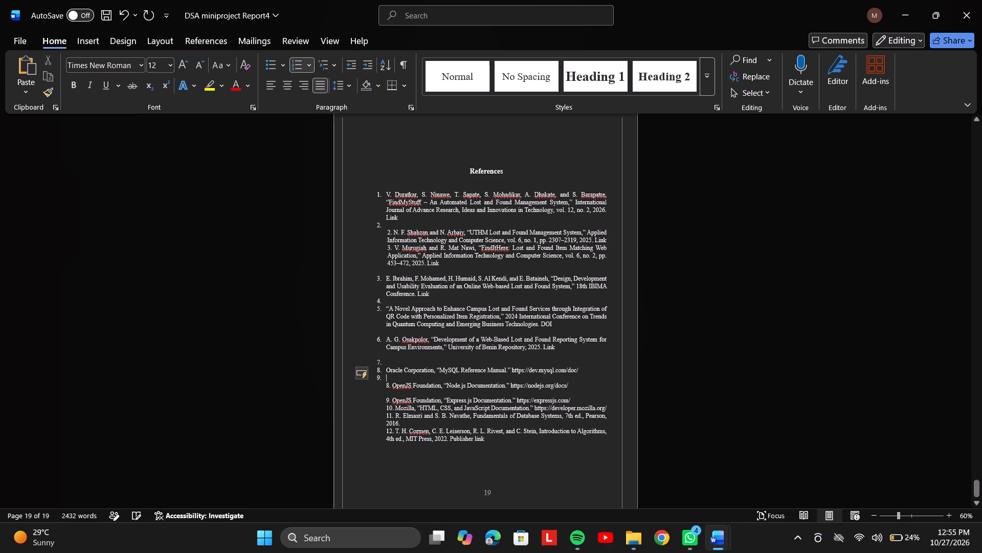
left_click(388, 364)
key("BackSpace")
key("BackSpace")
key("BackSpace")
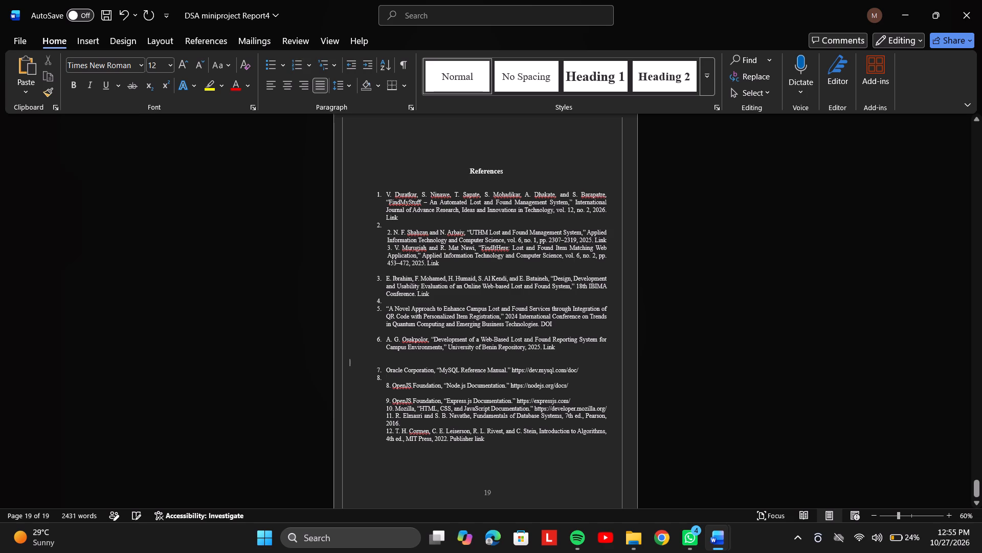
key("BackSpace")
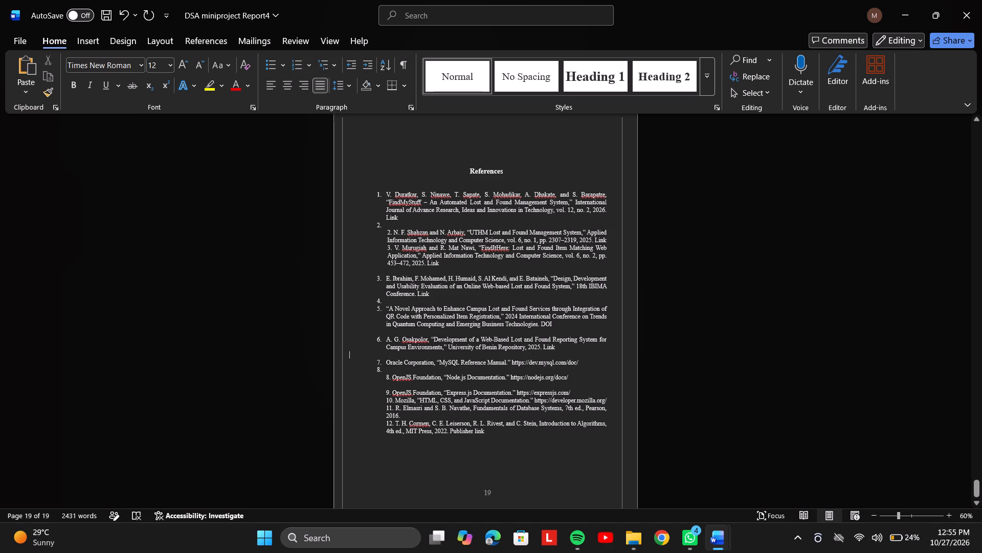
Turn the Express.js and Mozilla documentation entries into automatically numbered references 9 and 10, with an unnumbered blank line after each.
left_click(574, 391)
key("Return")
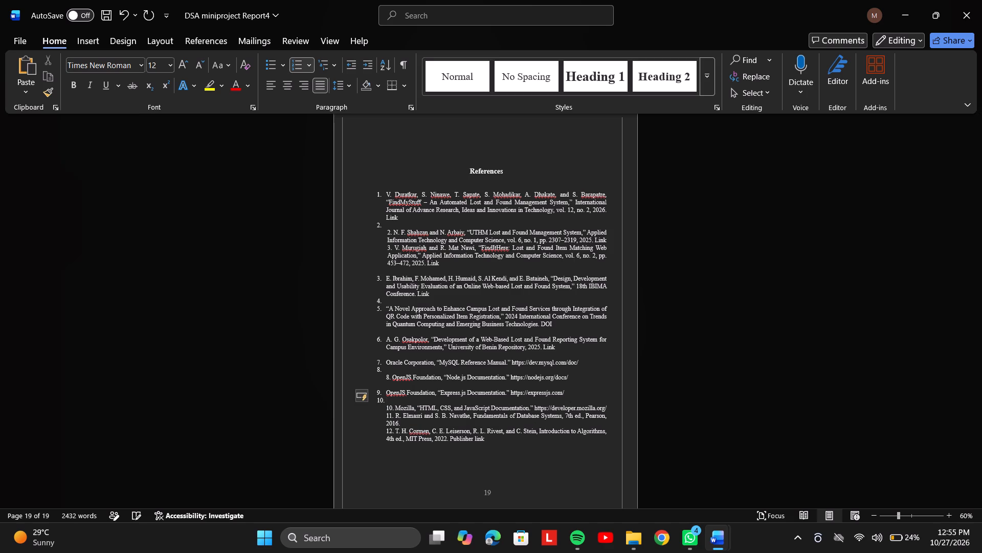
key("BackSpace")
left_click(427, 420)
left_click(609, 406)
key("Return")
key("BackSpace")
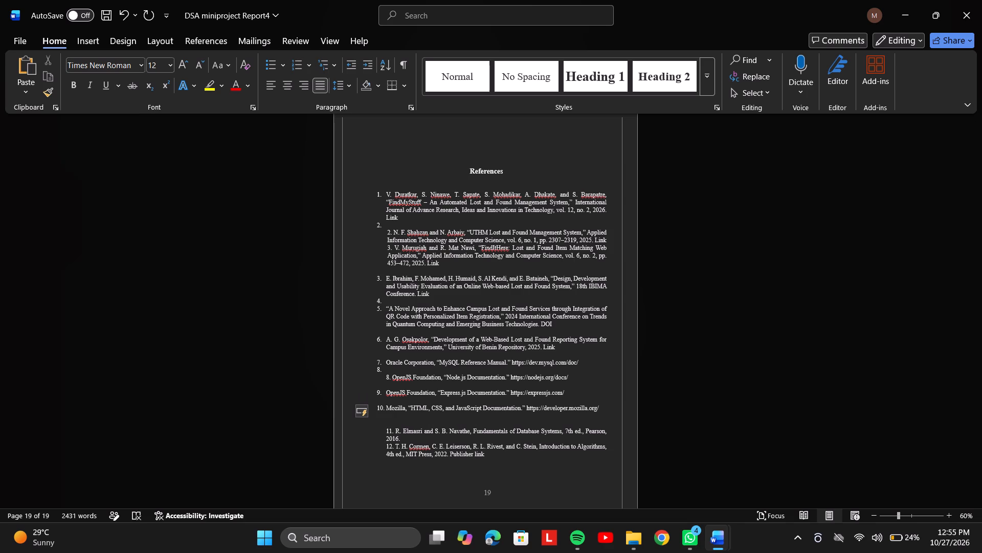
Turn the Fundamentals of Database Systems entry into automatically numbered reference 11, followed by an unnumbered blank line.
left_click(411, 435)
key("Return")
key("backslash")
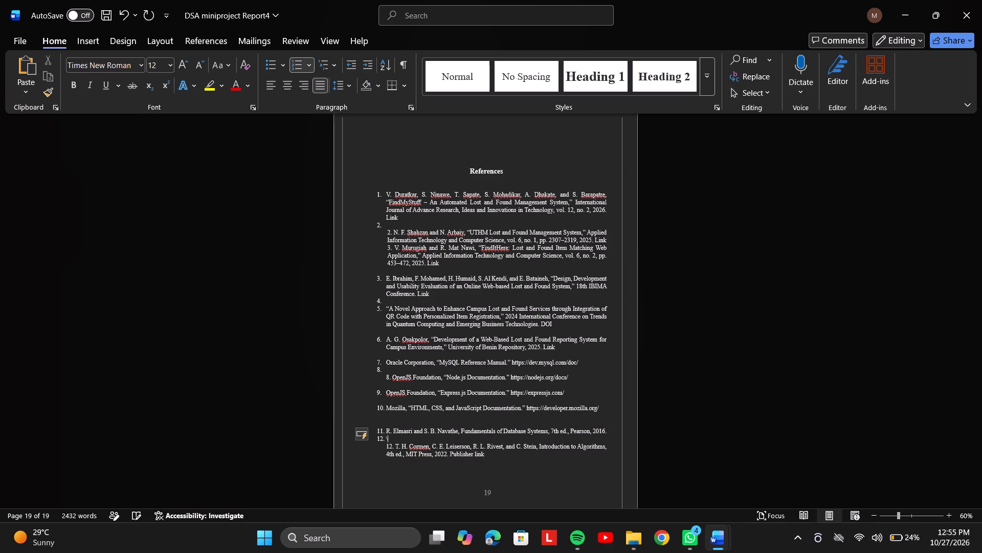
key("BackSpace")
key("BackSpace")
key("BackSpace")
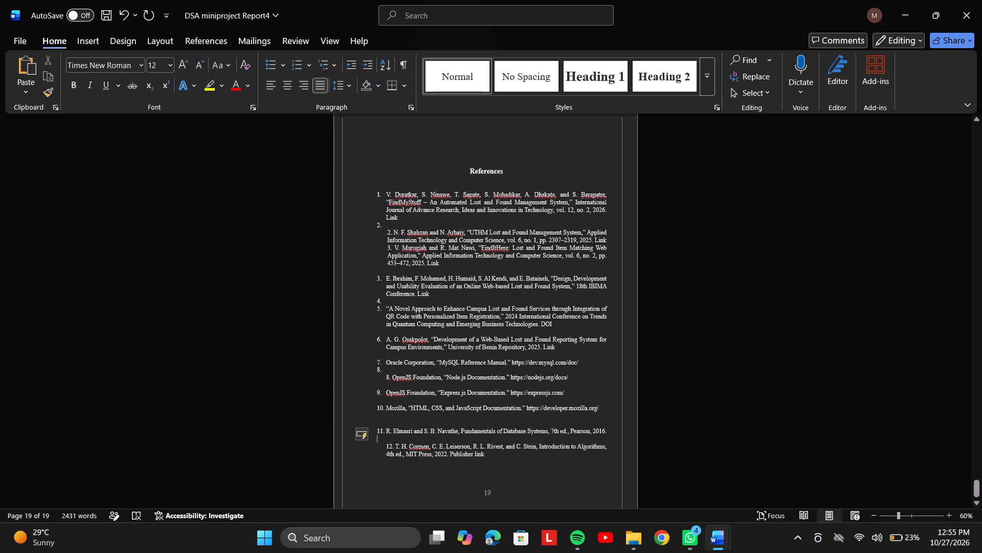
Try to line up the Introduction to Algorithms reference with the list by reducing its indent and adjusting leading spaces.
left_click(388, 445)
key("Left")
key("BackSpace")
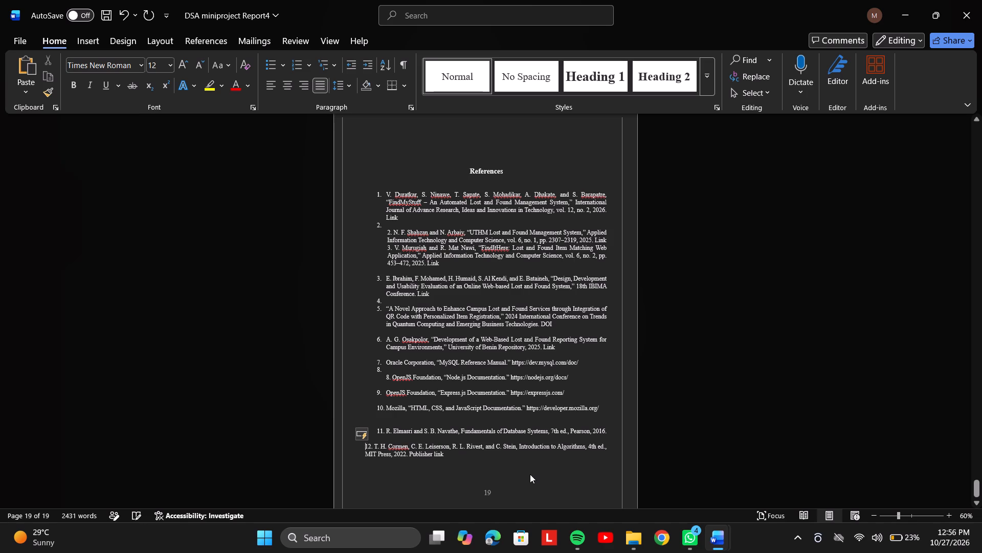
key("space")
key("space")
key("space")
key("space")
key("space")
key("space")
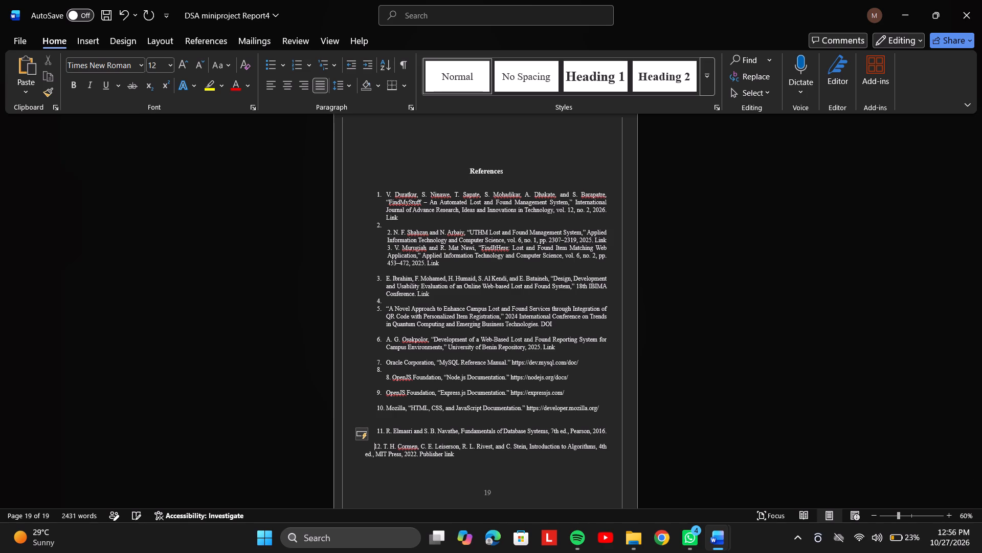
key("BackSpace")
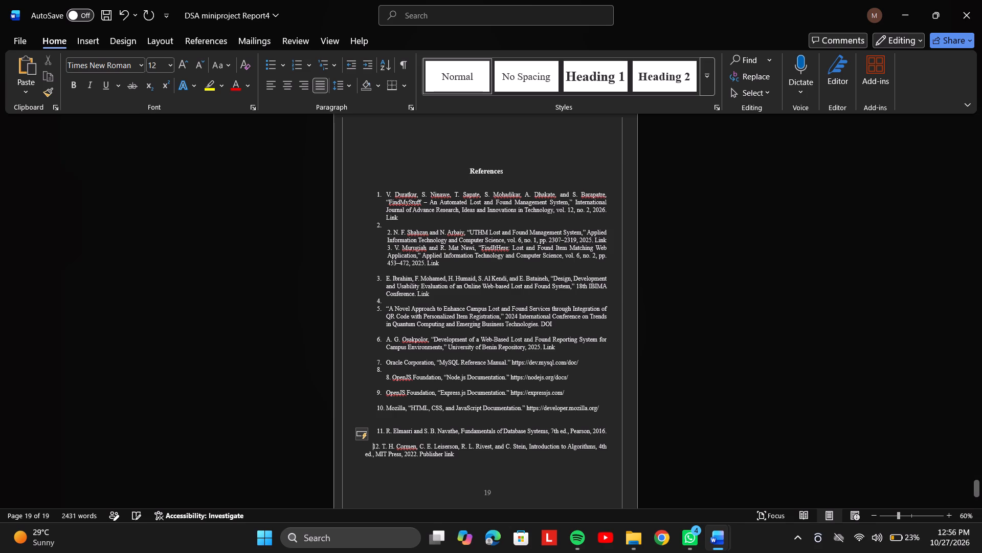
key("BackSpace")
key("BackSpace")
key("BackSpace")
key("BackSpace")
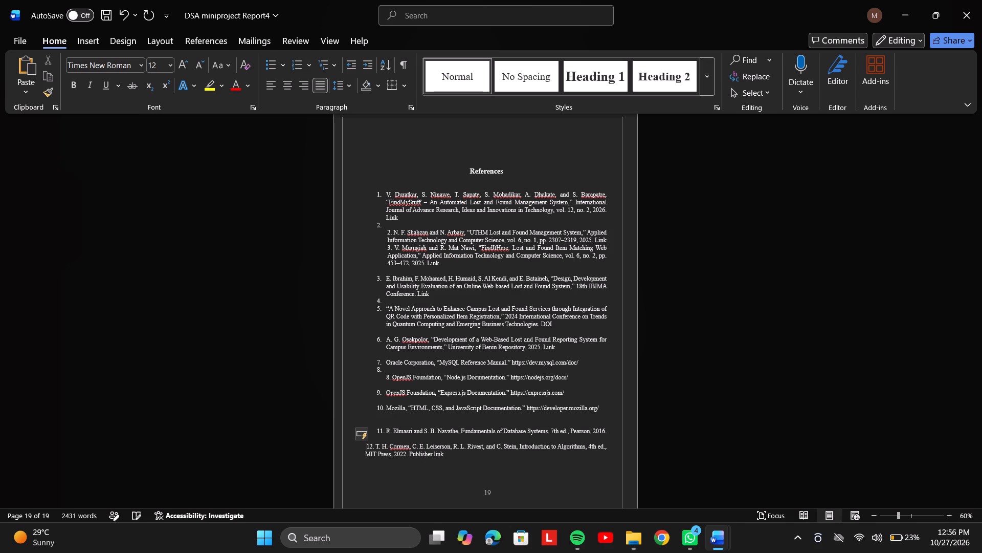
Replace the entire Introduction to Algorithms reference at the end of the list with a tab.
left_click_drag(368, 447, 451, 464)
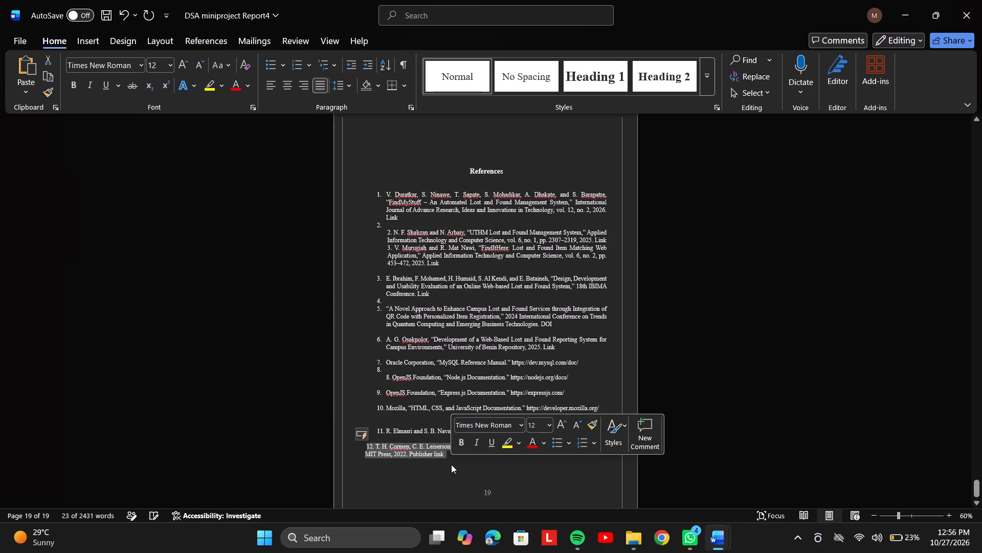
key("Tab")
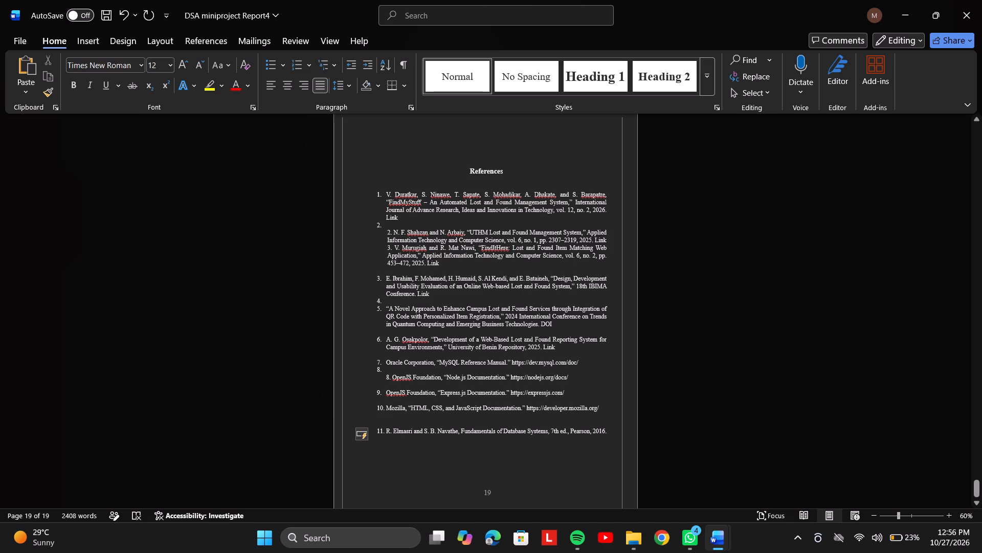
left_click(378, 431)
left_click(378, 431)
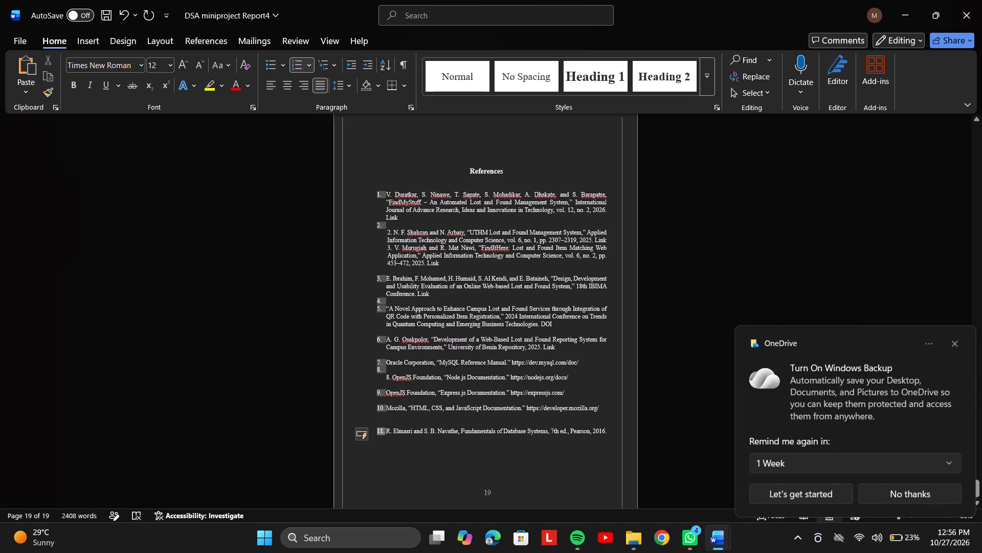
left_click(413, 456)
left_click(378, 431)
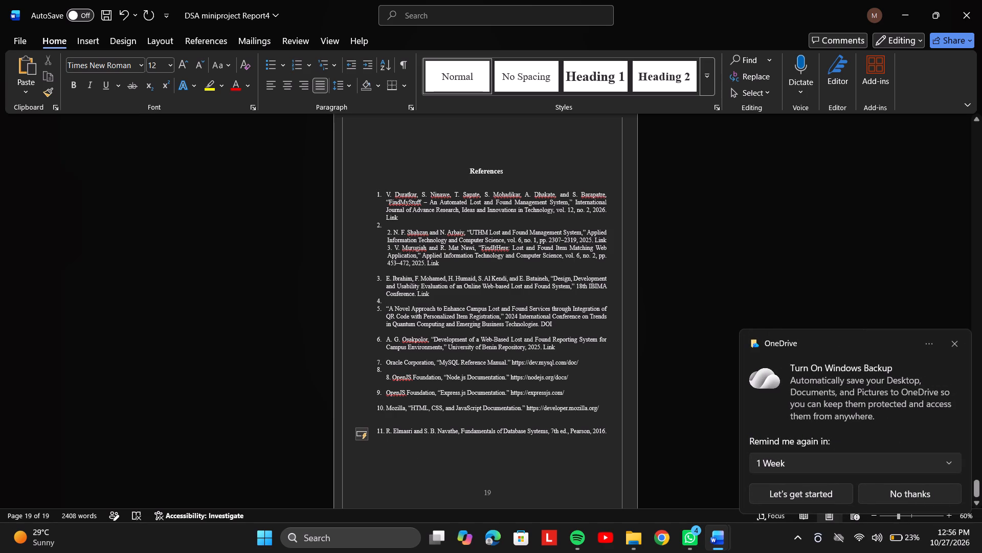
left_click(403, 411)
Copy the whole references list and indent all of its entries further.
left_click_drag(374, 190, 650, 455)
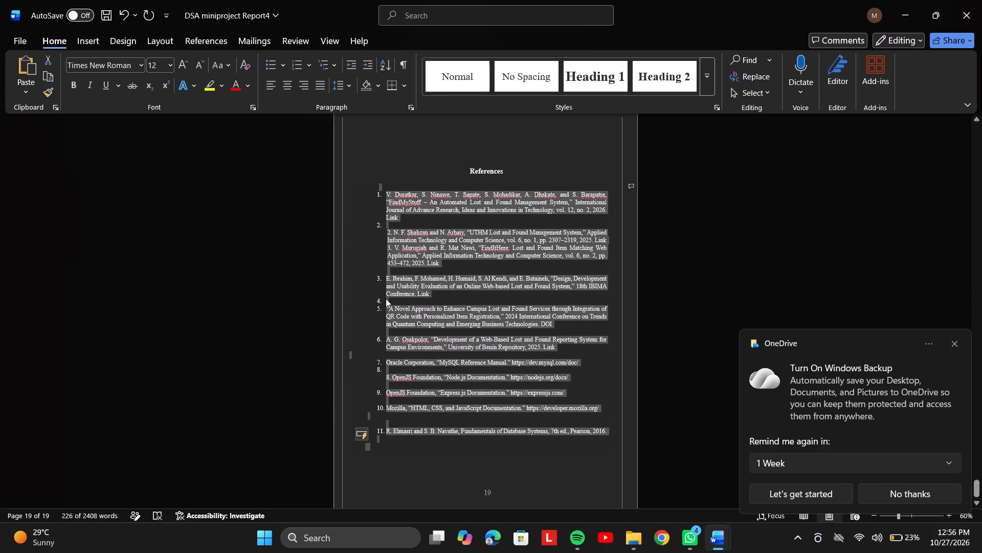
key("ctrl+c")
key("Tab")
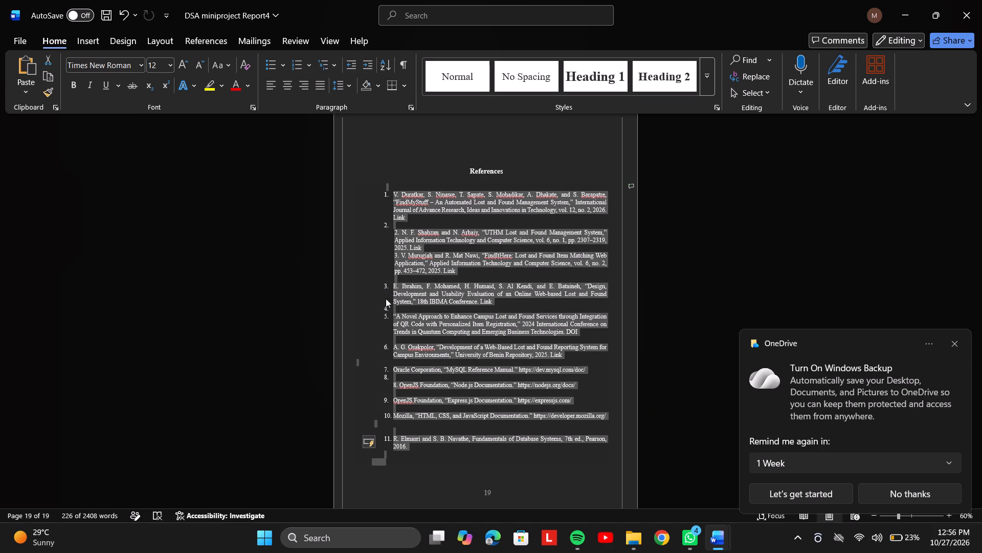
left_click(356, 315)
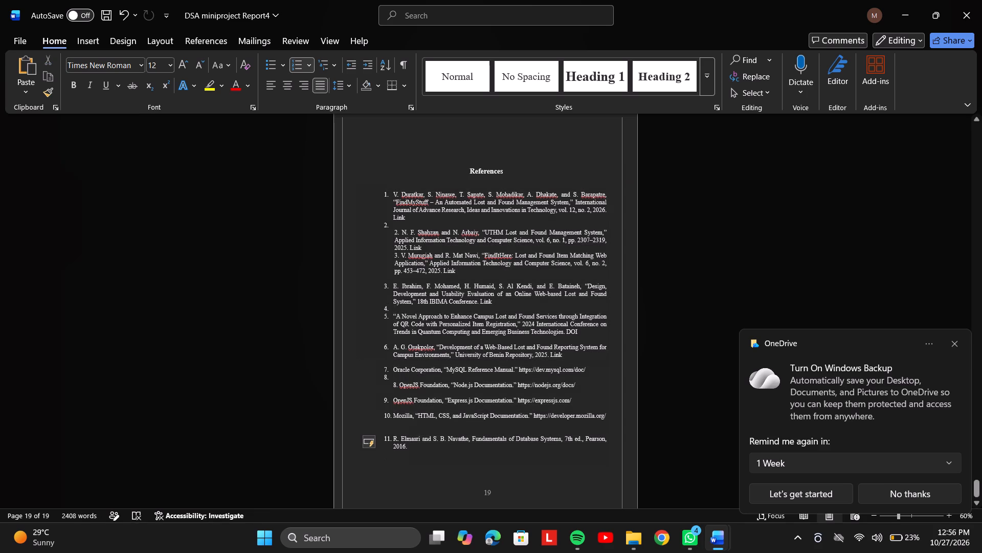
Remove the empty numbered items above the "A Novel Approach to Enhance Campus Lost and Found Services" and Node.js Documentation references.
scroll(478, 408, "down", 1)
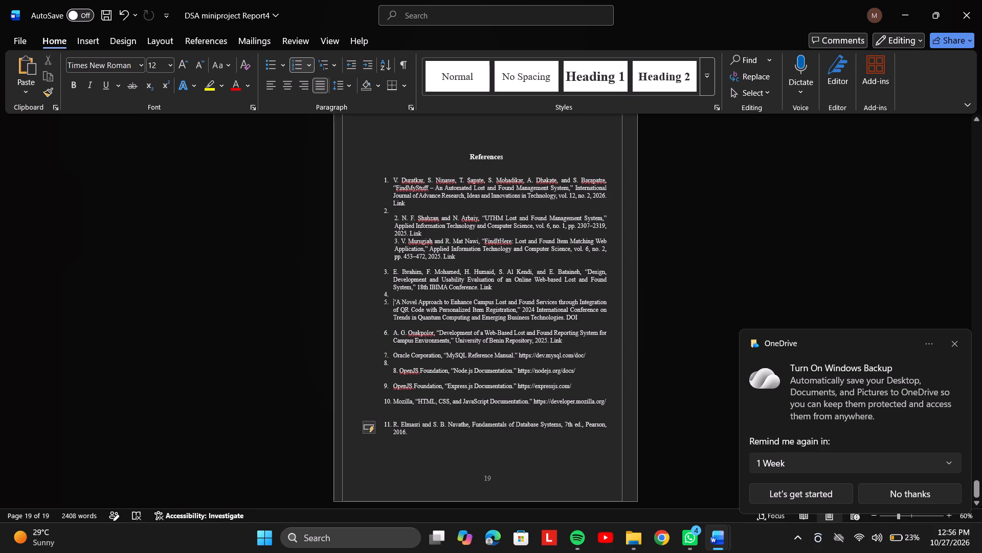
scroll(478, 408, "down", 2)
scroll(478, 408, "up", 1)
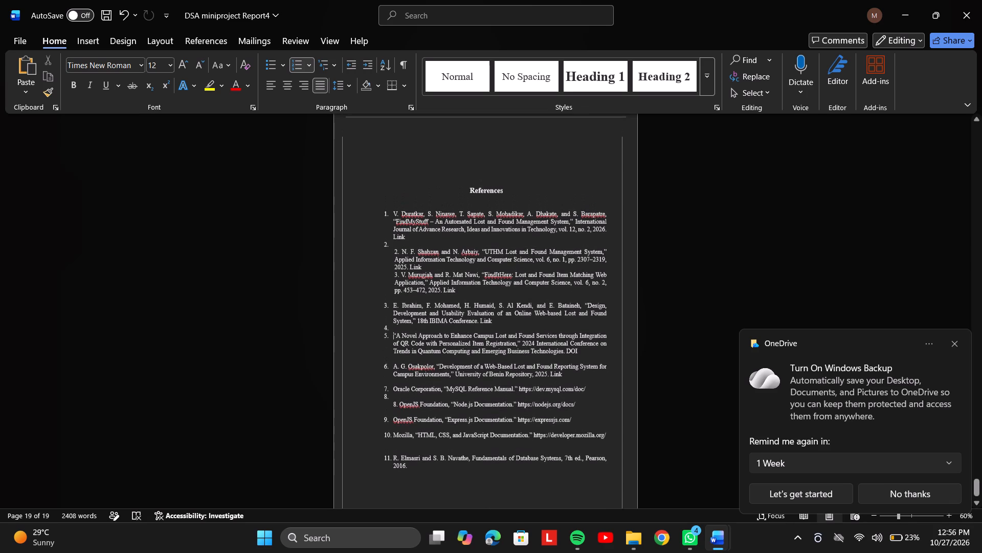
scroll(478, 408, "up", 1)
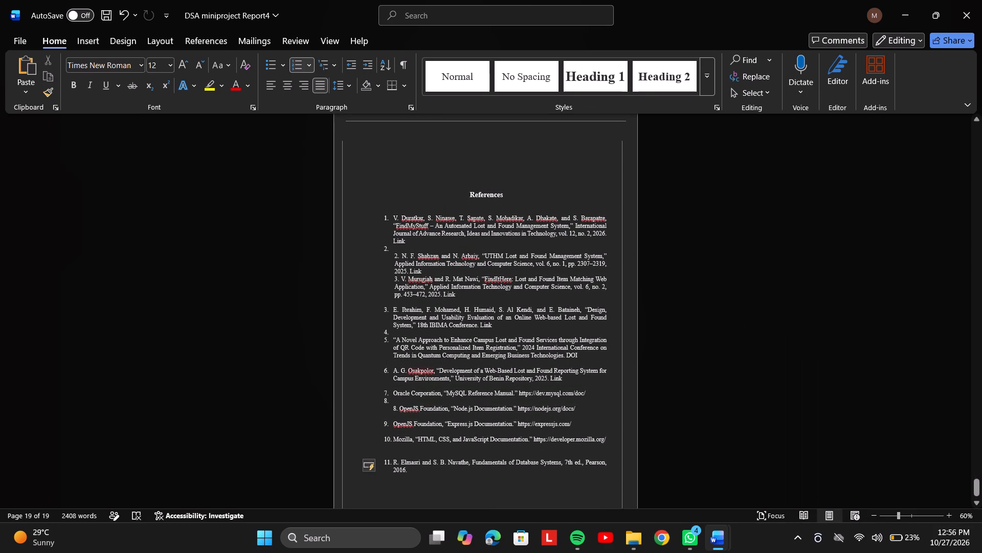
left_click(395, 329)
key("BackSpace")
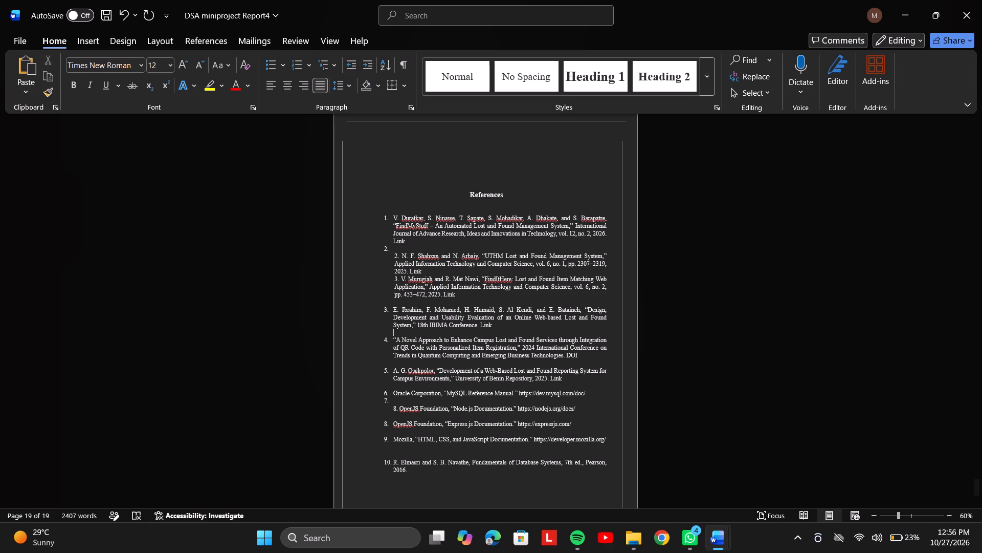
left_click(391, 401)
key("BackSpace")
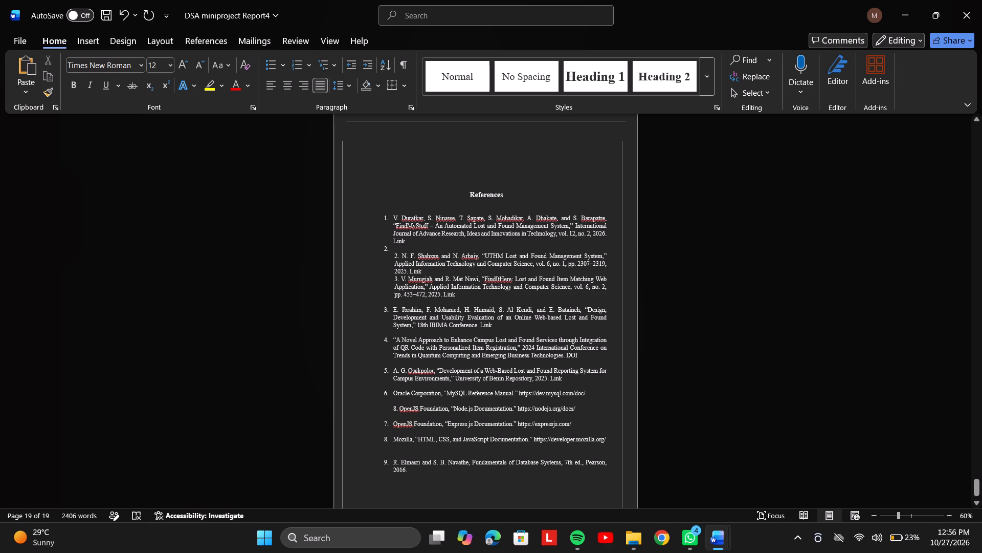
Remove the typed number before the Node.js Documentation reference and pad the line with leading spaces to meet the list's number column.
left_click(396, 407)
key("BackSpace")
key("BackSpace")
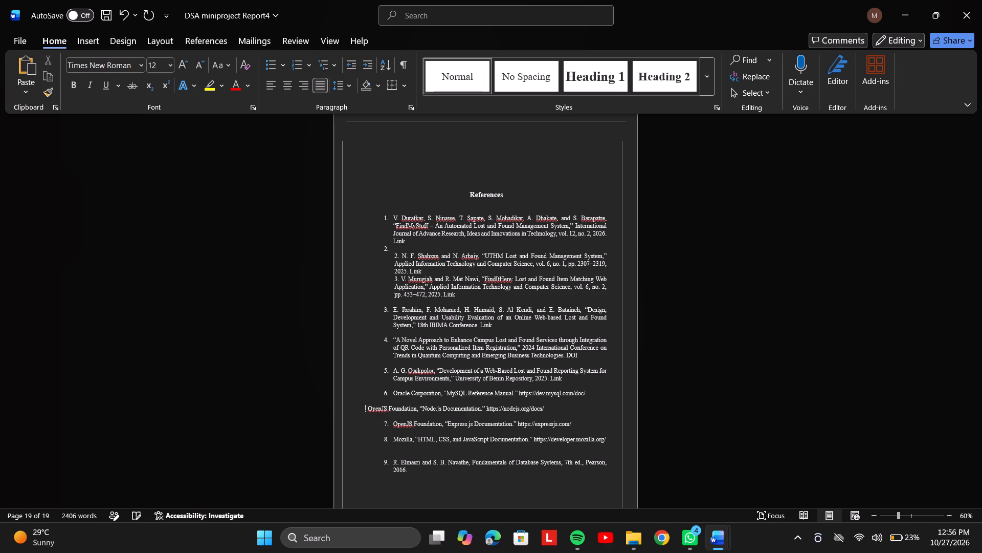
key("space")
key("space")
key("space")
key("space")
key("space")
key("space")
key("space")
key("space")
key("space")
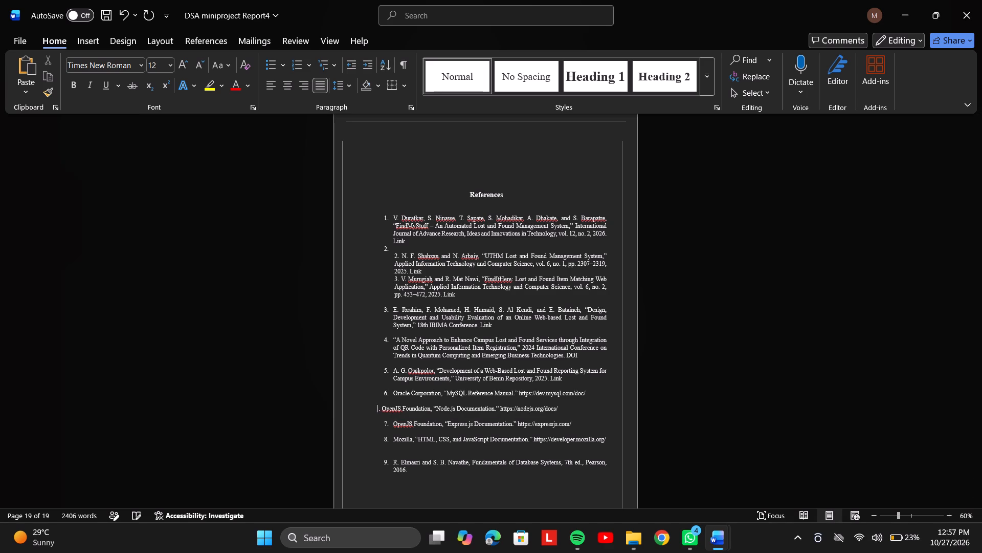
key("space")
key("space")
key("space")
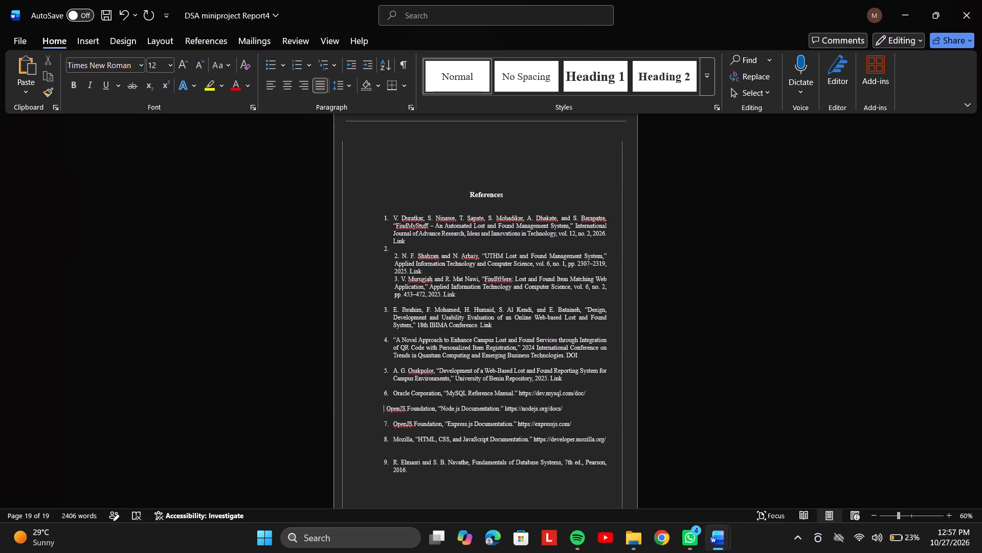
Number the Node.js Documentation reference as "7." followed by a space.
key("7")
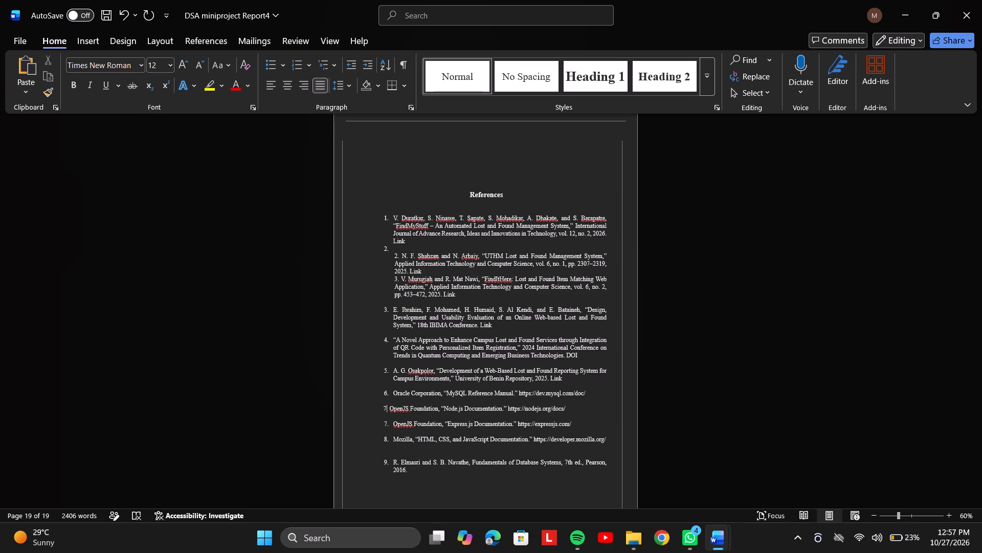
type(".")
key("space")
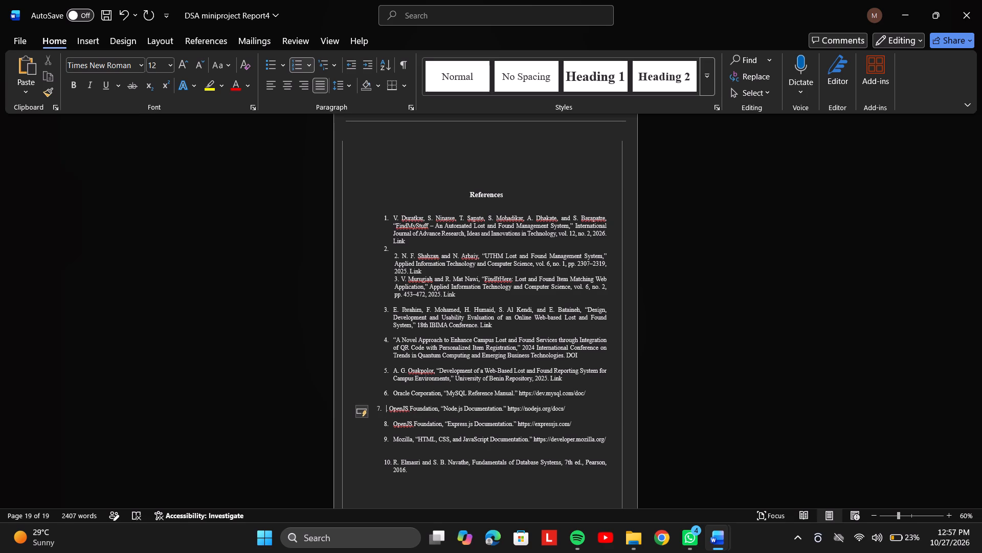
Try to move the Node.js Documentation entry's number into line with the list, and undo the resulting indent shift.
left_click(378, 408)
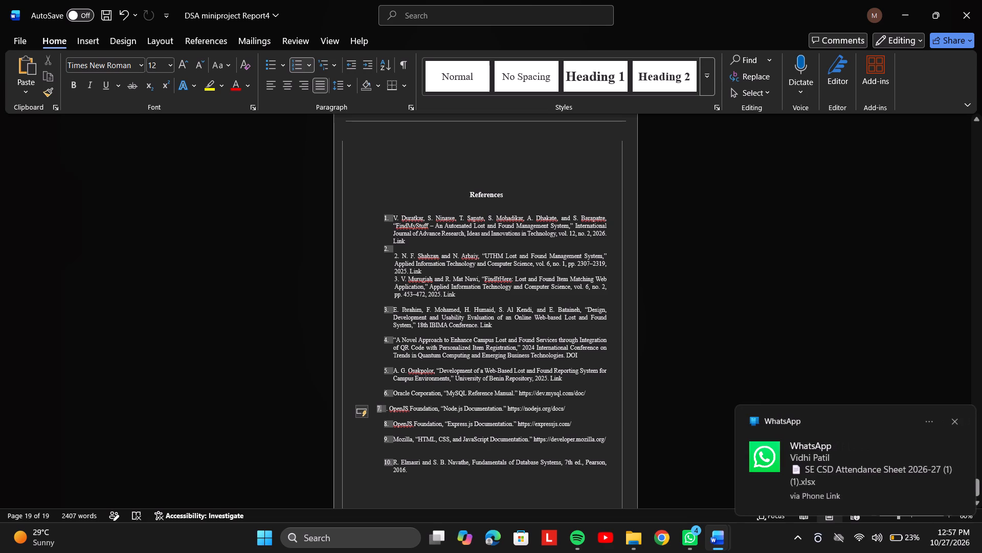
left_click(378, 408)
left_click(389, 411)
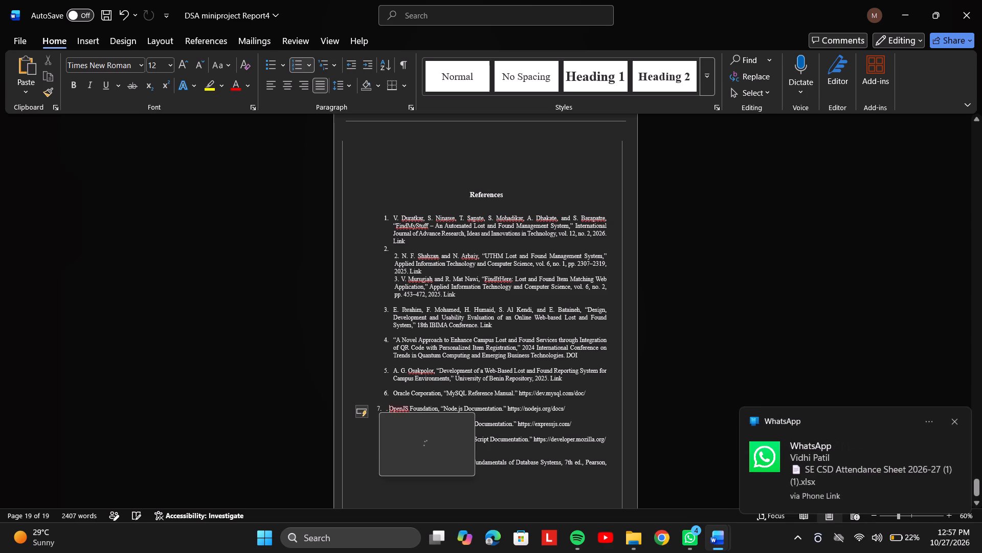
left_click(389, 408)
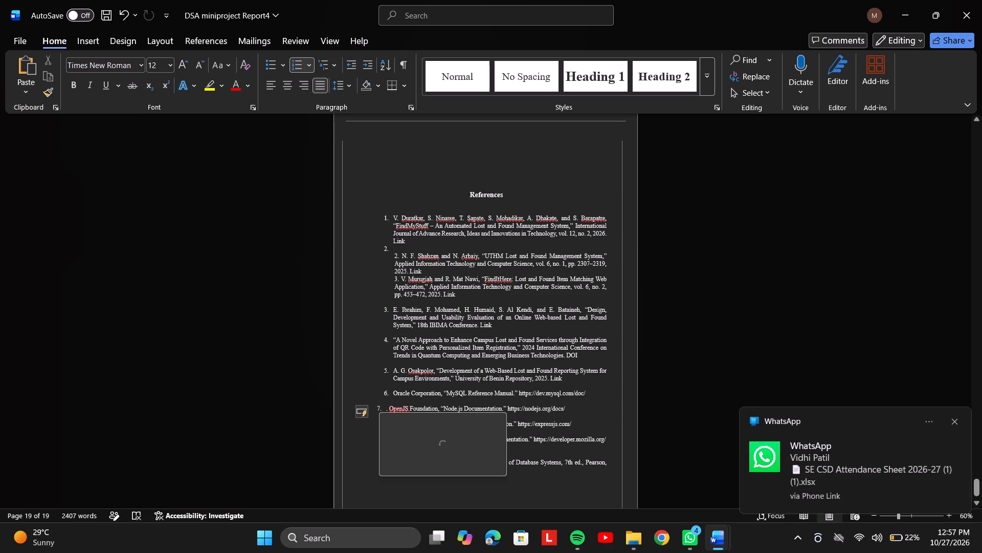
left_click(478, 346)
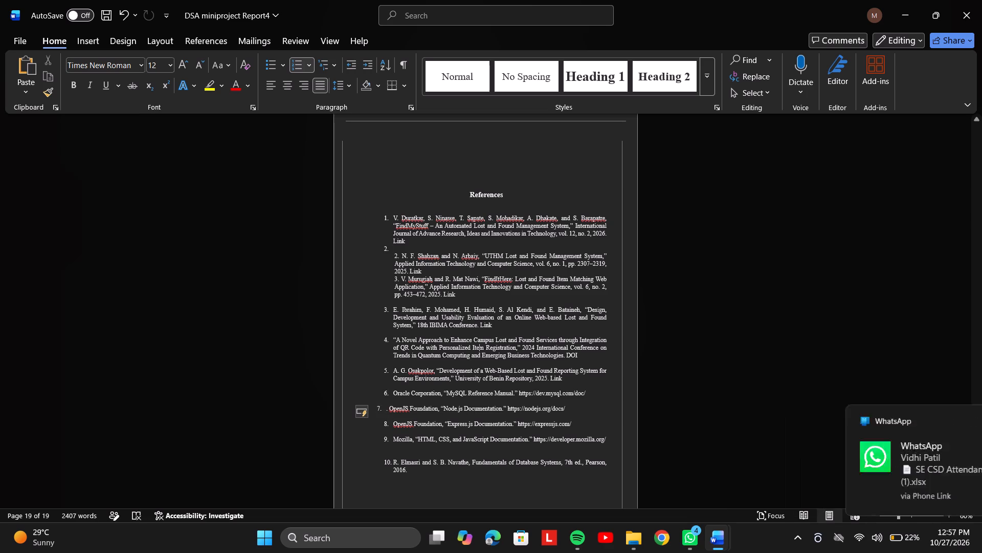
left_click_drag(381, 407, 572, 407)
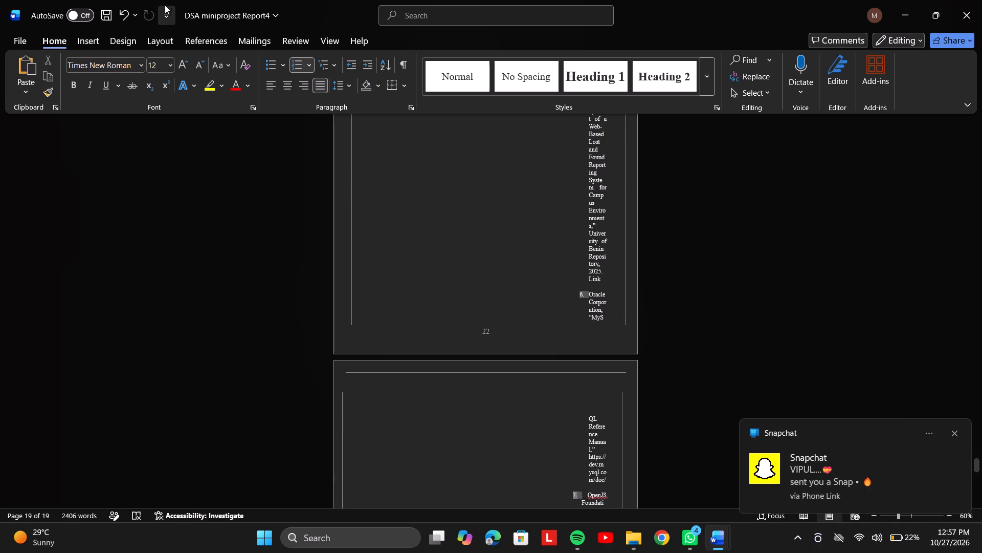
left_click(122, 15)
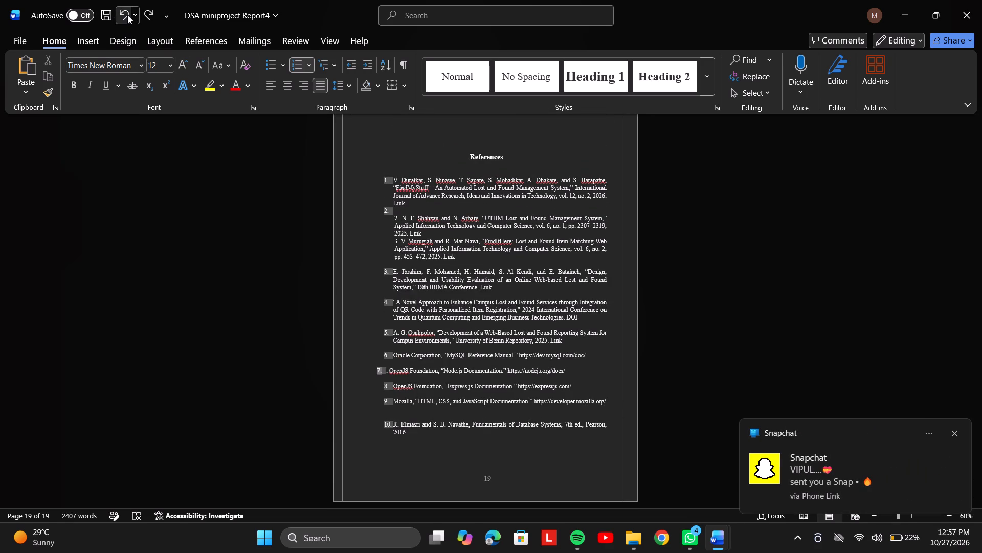
Undo the automatic list formatting of the Node.js Documentation reference, keeping its number as plain text.
left_click(127, 15)
left_click(417, 382)
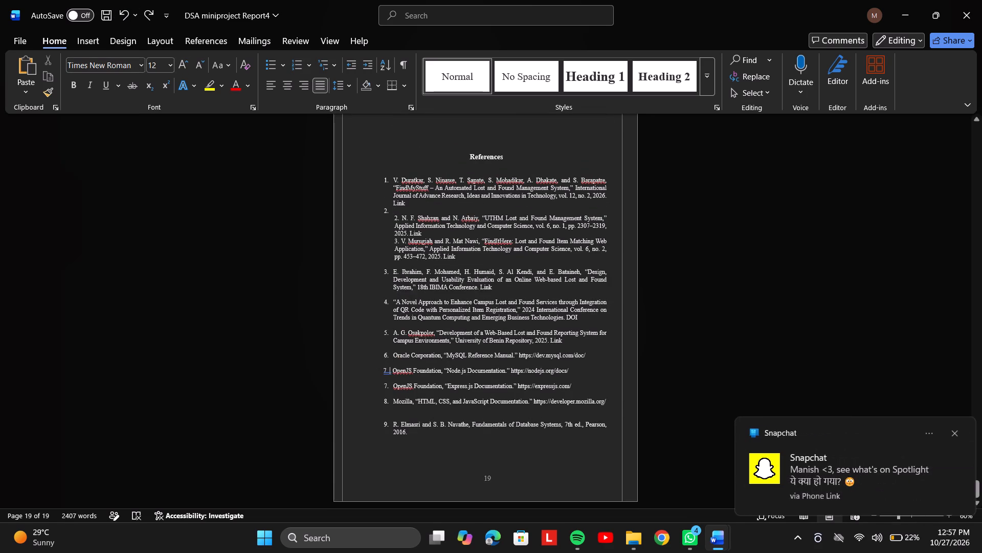
Select the list number of the Express.js Documentation reference.
left_click(390, 386)
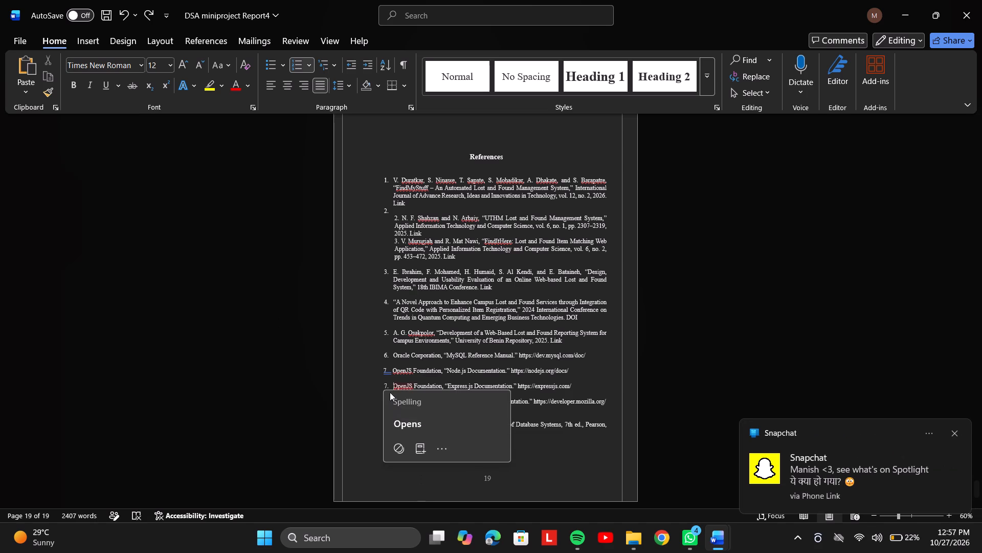
left_click(386, 386)
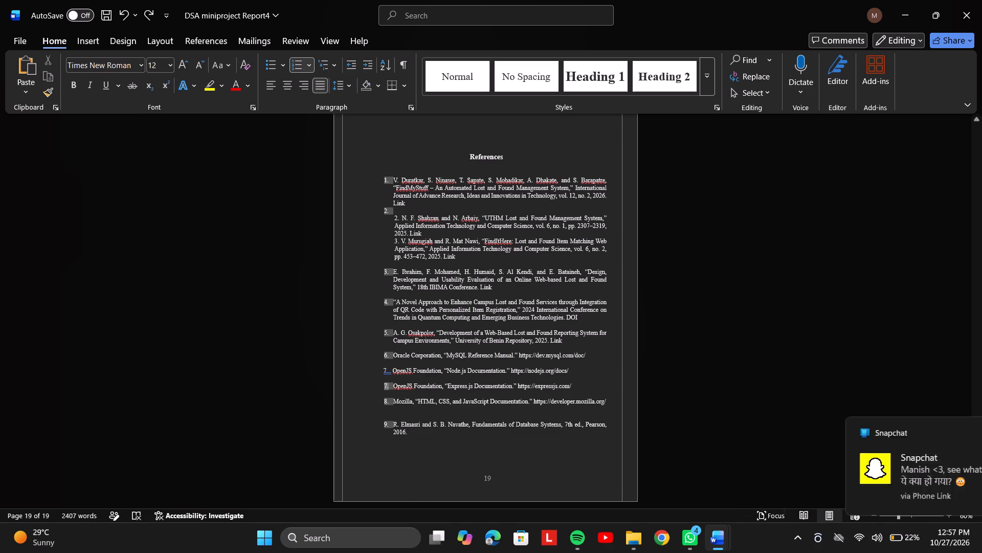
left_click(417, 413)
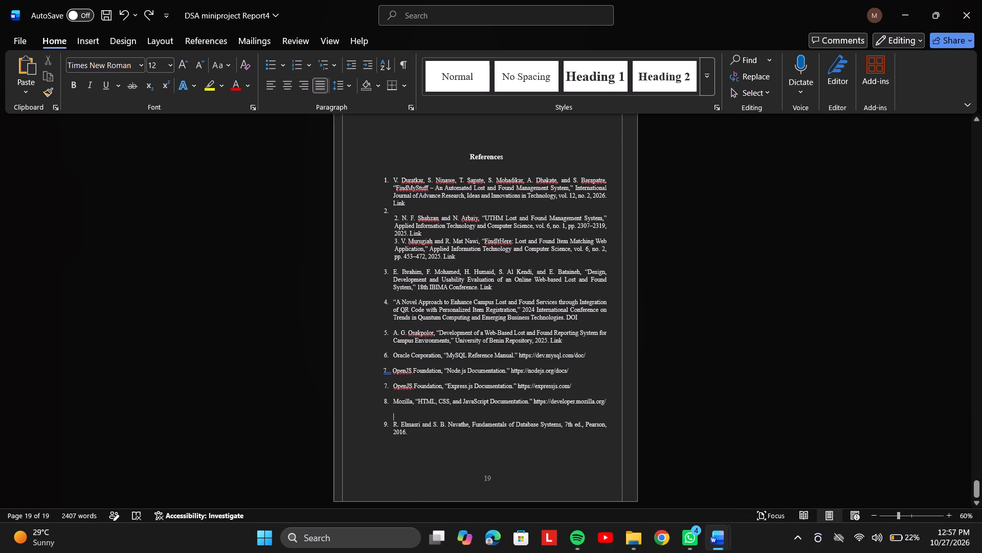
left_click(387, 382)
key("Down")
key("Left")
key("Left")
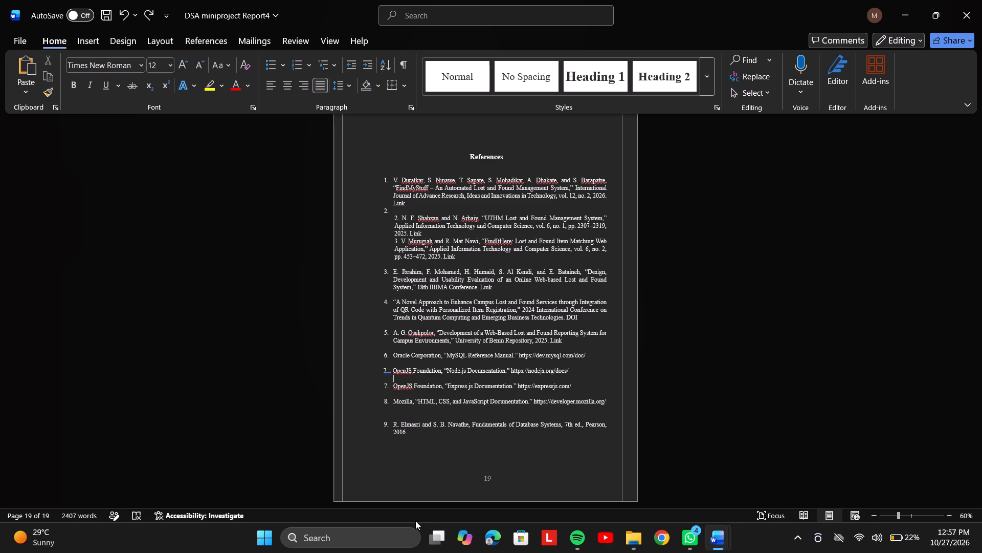
Number the Express.js Documentation reference as 8 in the references list.
key("Left")
key("Down")
key("Down")
Replace the Express.js Documentation reference's automatic number with a typed "8." and pad its text inward with spaces.
left_click(385, 386)
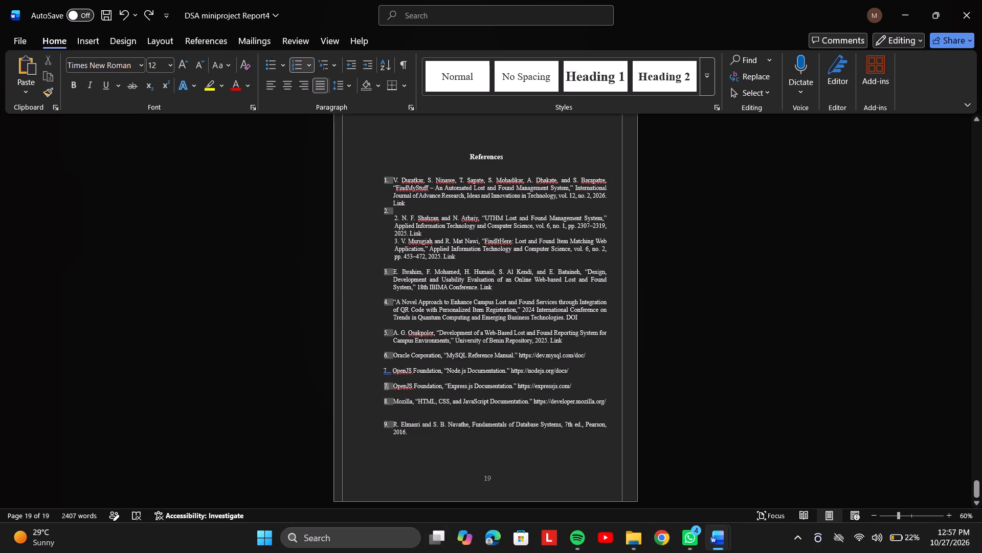
key("BackSpace")
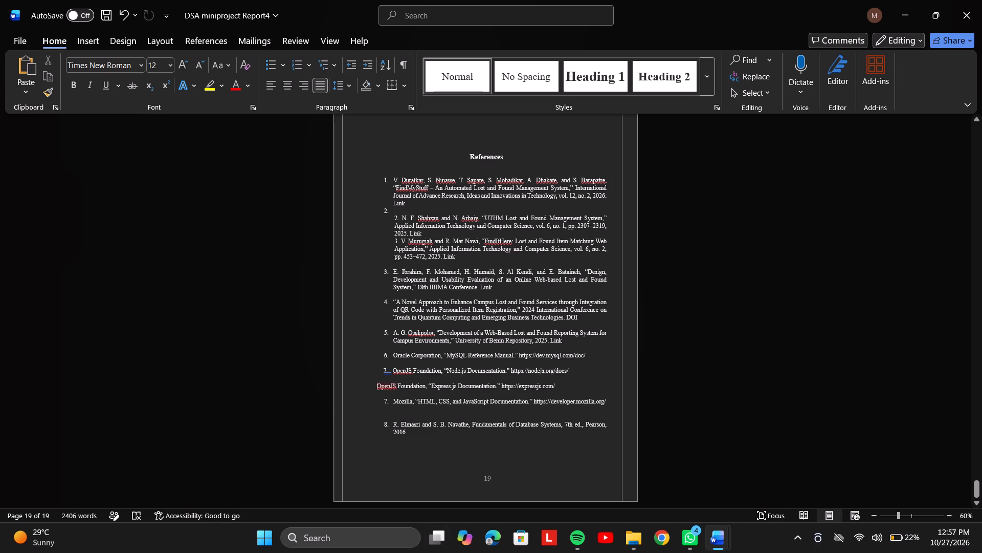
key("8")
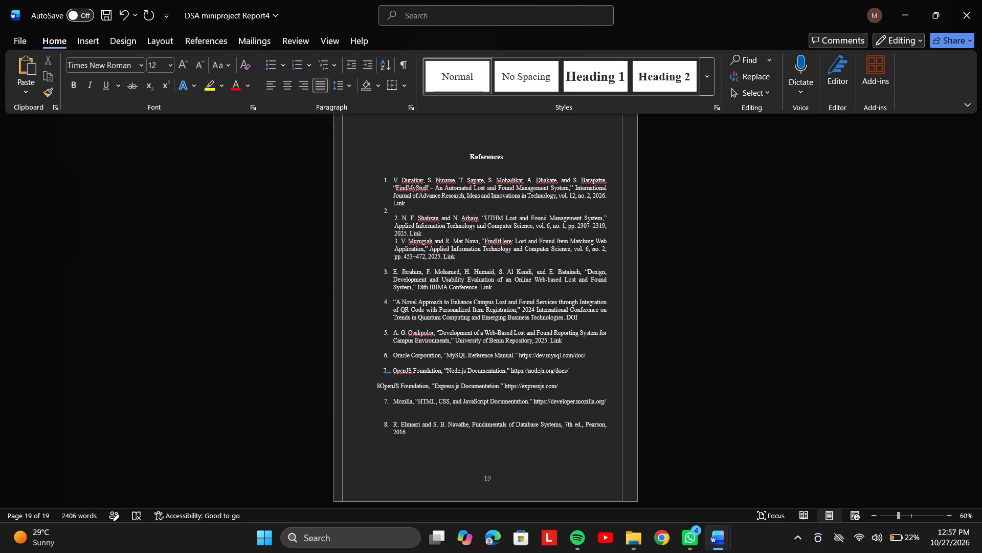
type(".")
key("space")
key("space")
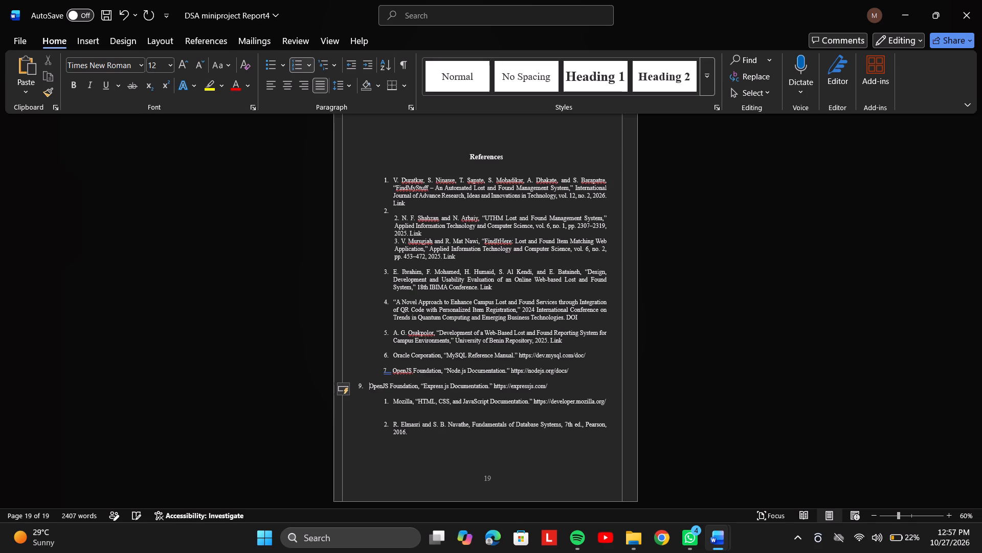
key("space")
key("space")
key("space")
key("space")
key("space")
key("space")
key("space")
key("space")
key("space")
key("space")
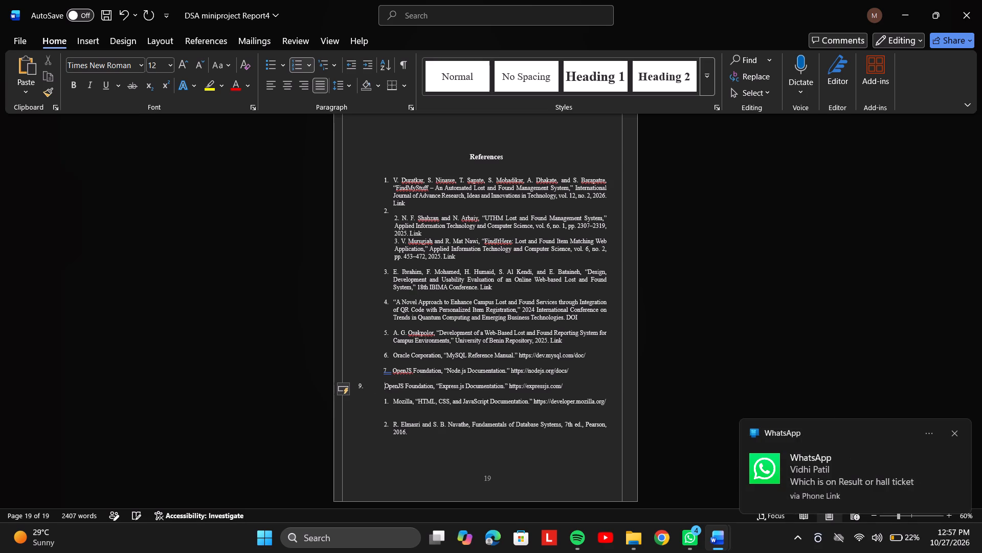
Remove the automatic list number from the Express.js Documentation reference and insert a plain "8." aligned under the number 7 above.
left_click(359, 384)
key("BackSpace")
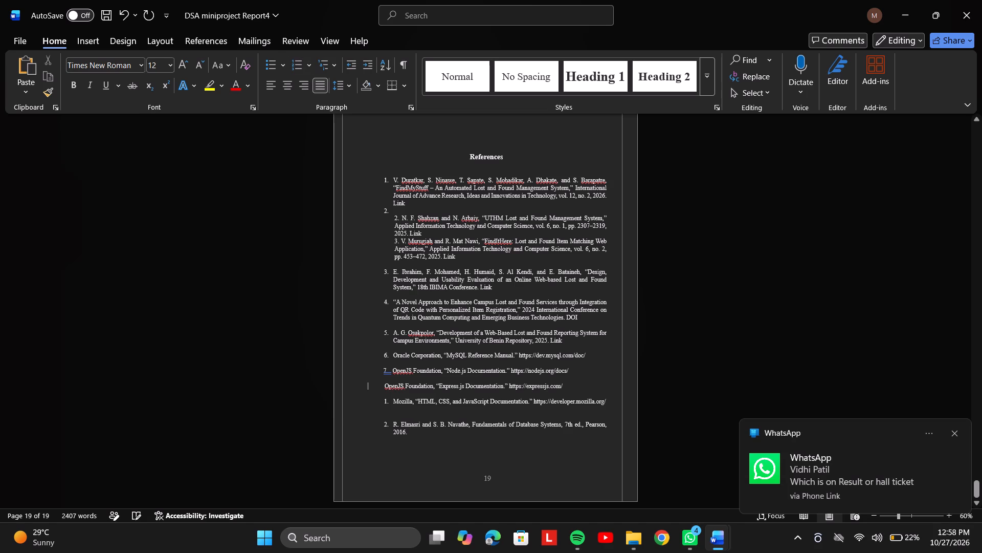
key("BackSpace")
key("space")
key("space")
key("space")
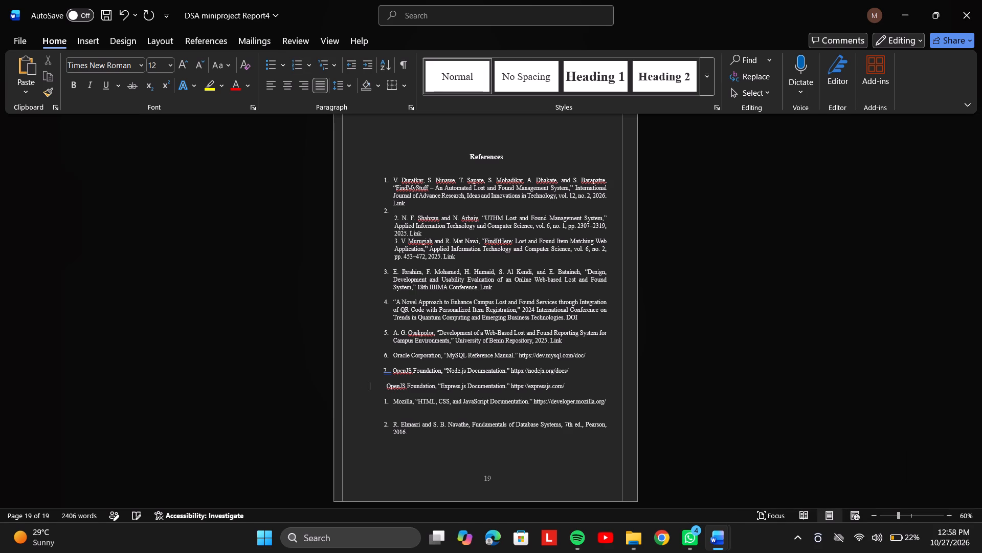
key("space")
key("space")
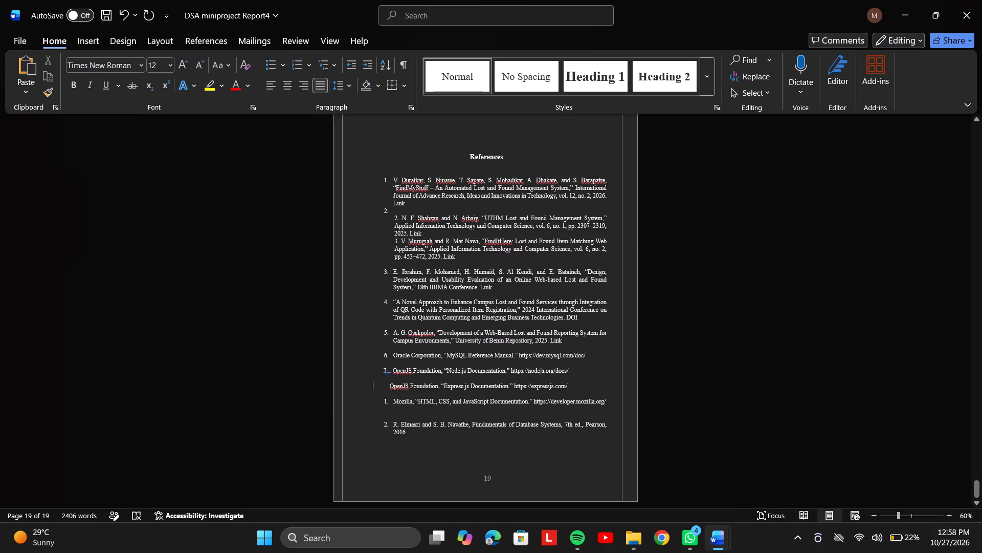
key("Right")
key("Right")
key("Right")
key("Right")
key("Right")
key("Right")
key("Right")
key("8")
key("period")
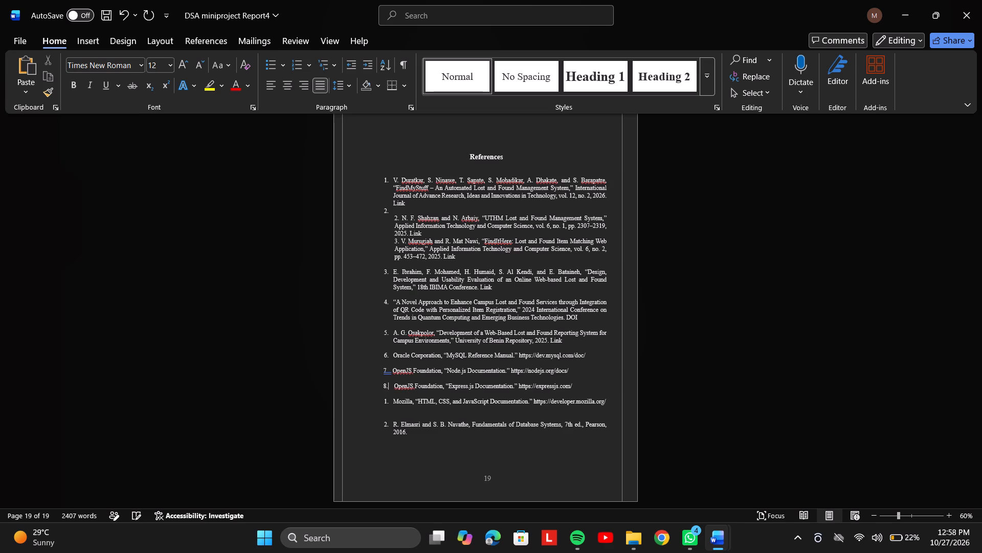
Replace the automatic number of the Mozilla "HTML, CSS, and JavaScript Documentation" reference with a plain-text "9.".
key("Down")
key("Down")
key("Down")
key("Up")
key("Left")
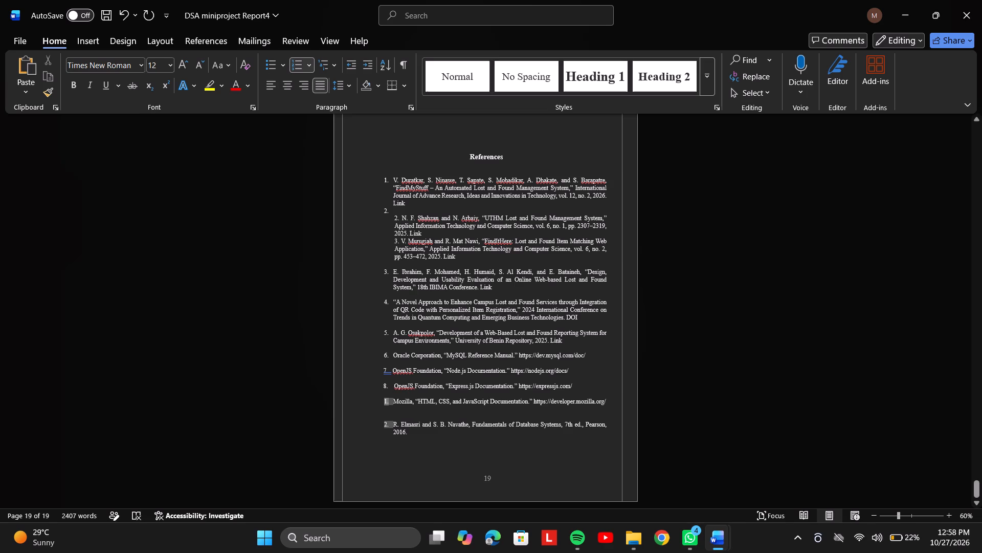
key("Left")
key("Down")
key("Left")
key("Right")
key("BackSpace")
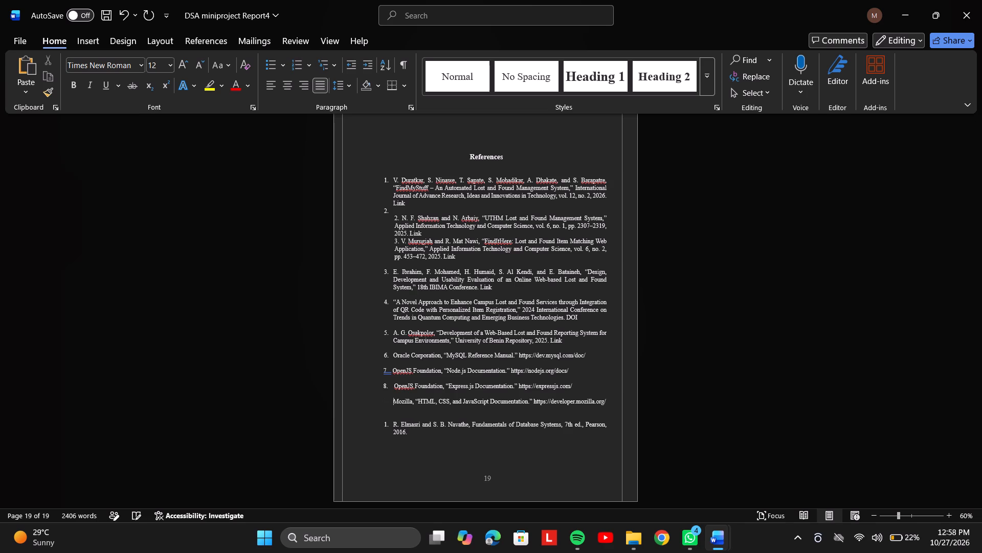
key("9")
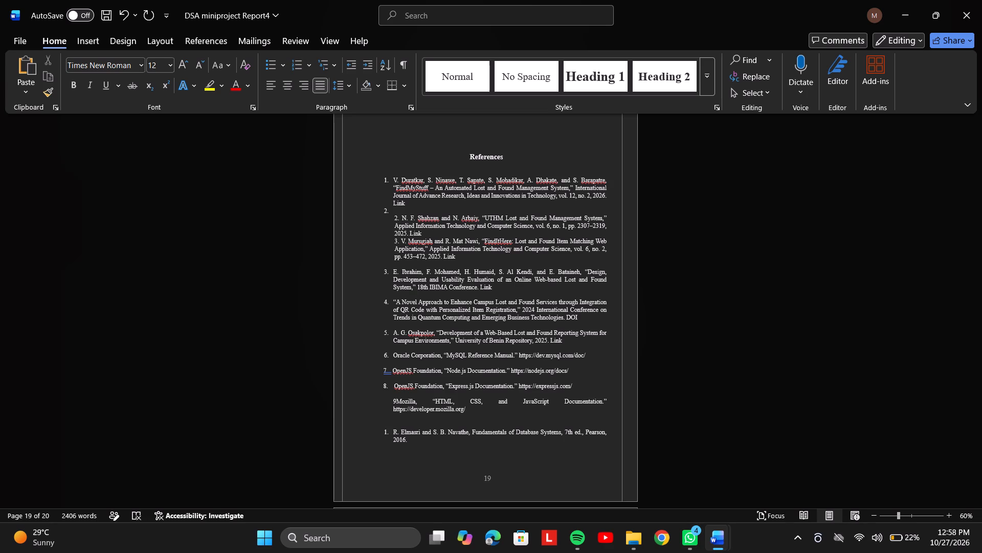
key("period")
Remove the indent before the Mozilla reference and add leading spaces to line its number 9 up with the numbers above.
key("Left")
key("Left")
key("BackSpace")
key("space")
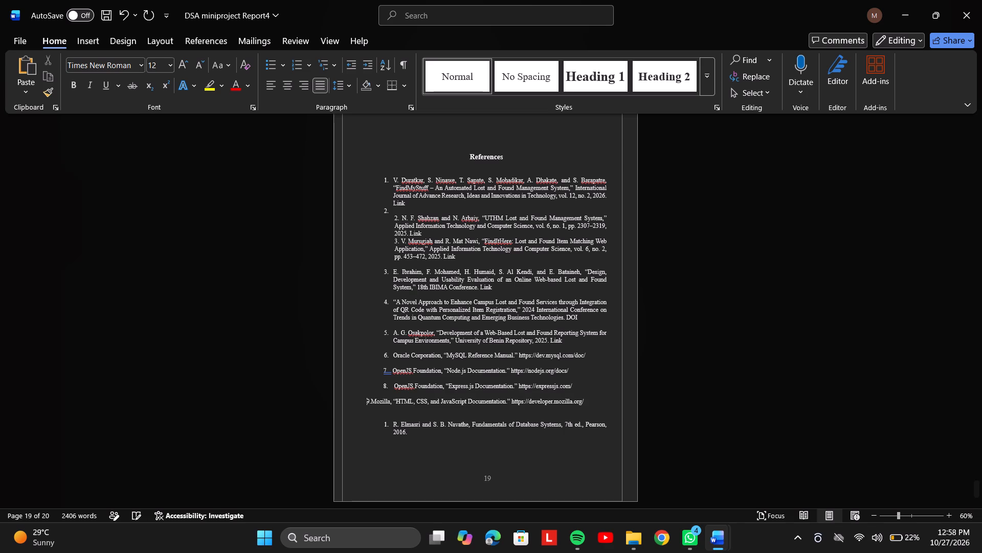
key("space")
key("space")
key("space")
key("space")
key("space")
key("space")
key("space")
key("space")
key("space")
key("space")
key("space")
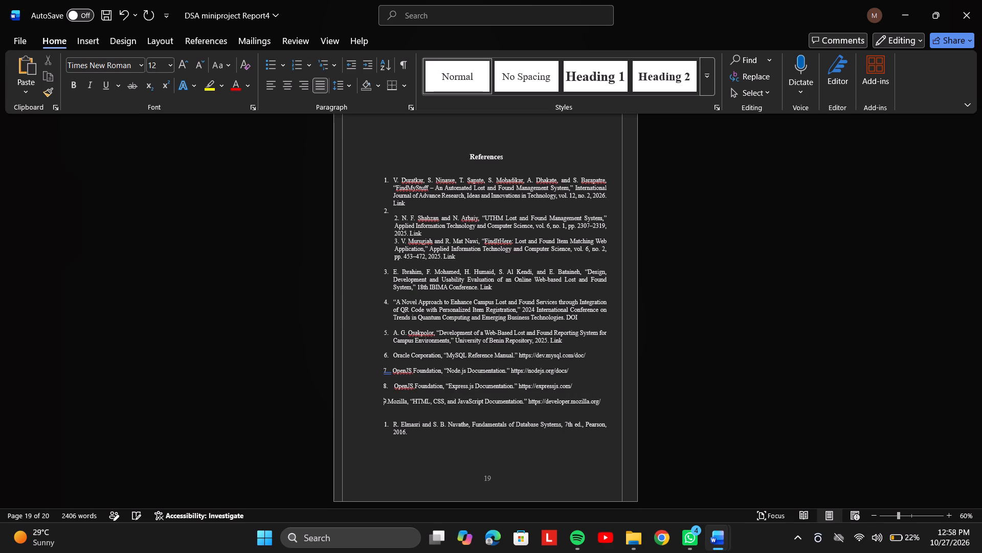
key("space")
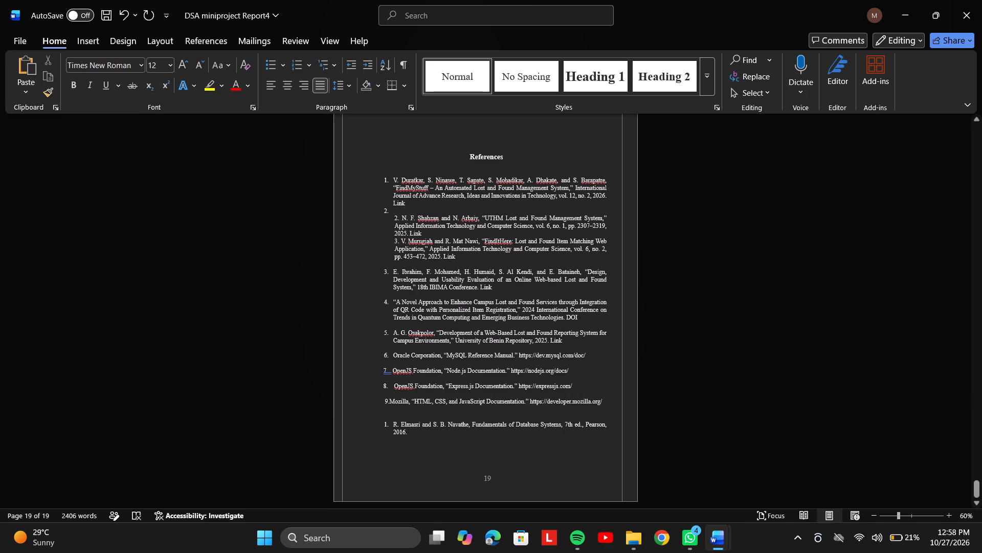
Replace the automatic number of the Fundamentals of Database Systems reference with "10." followed by spaces.
left_click(394, 424)
key("Left")
key("Left")
key("Down")
key("Left")
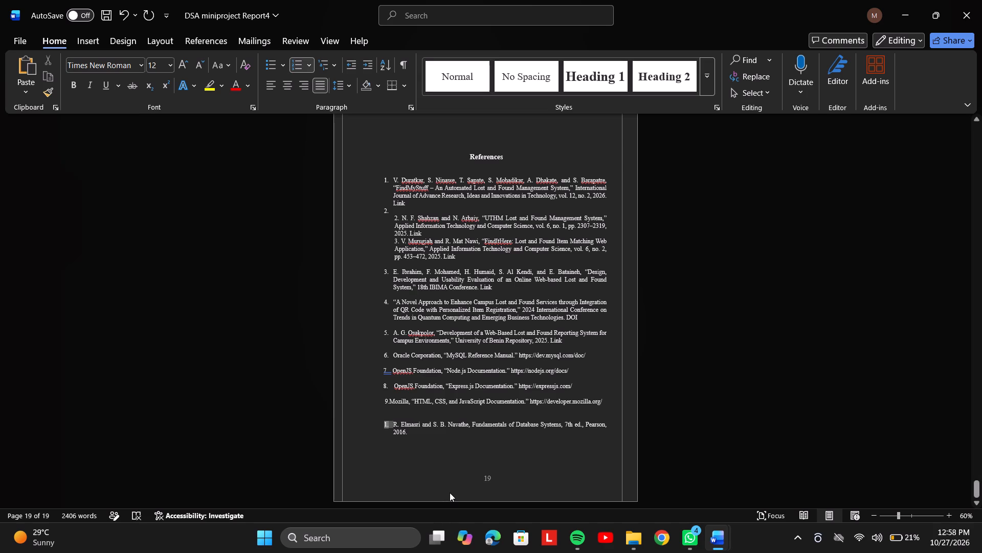
key("Right")
key("BackSpace")
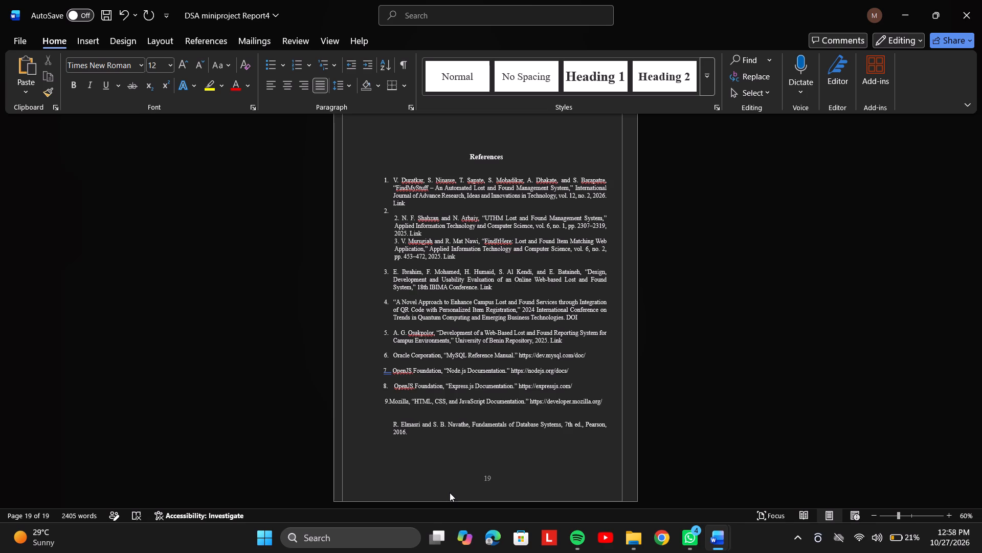
type("10.")
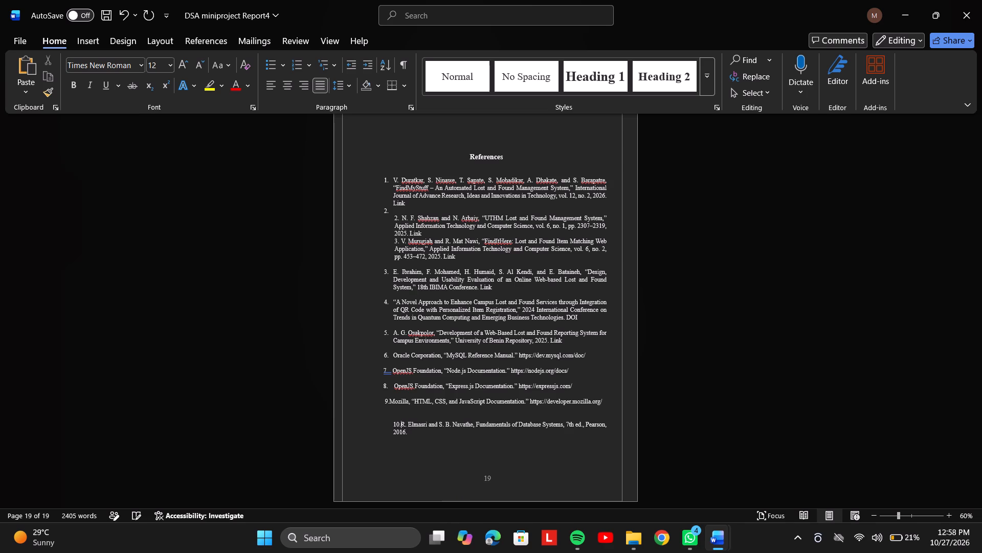
key("space")
key("space")
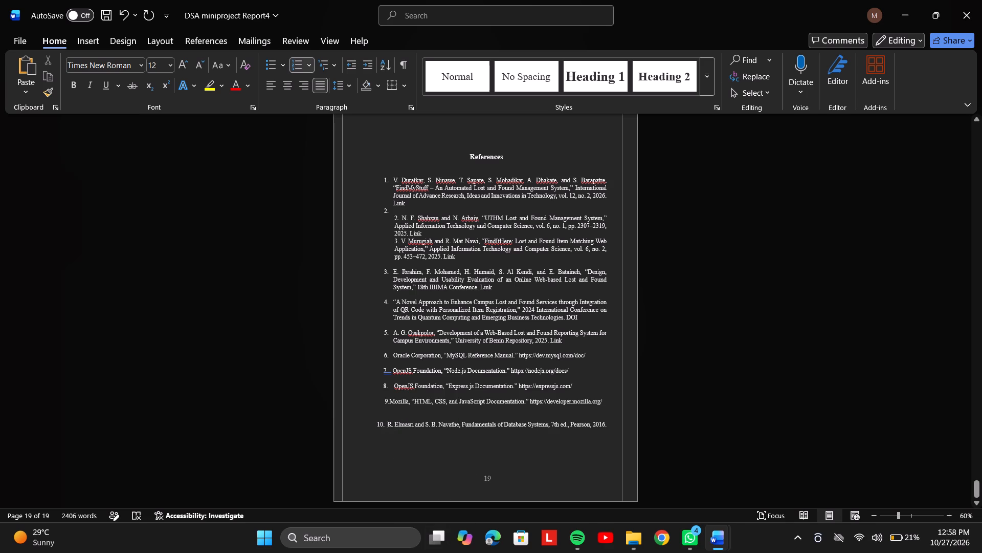
Try to align the Fundamentals of Database Systems reference by replacing its number with leading spaces and a re-entered "10.".
key("Left")
key("Left")
key("Left")
key("Down")
key("Left")
key("Left")
key("Left")
key("Left")
key("space")
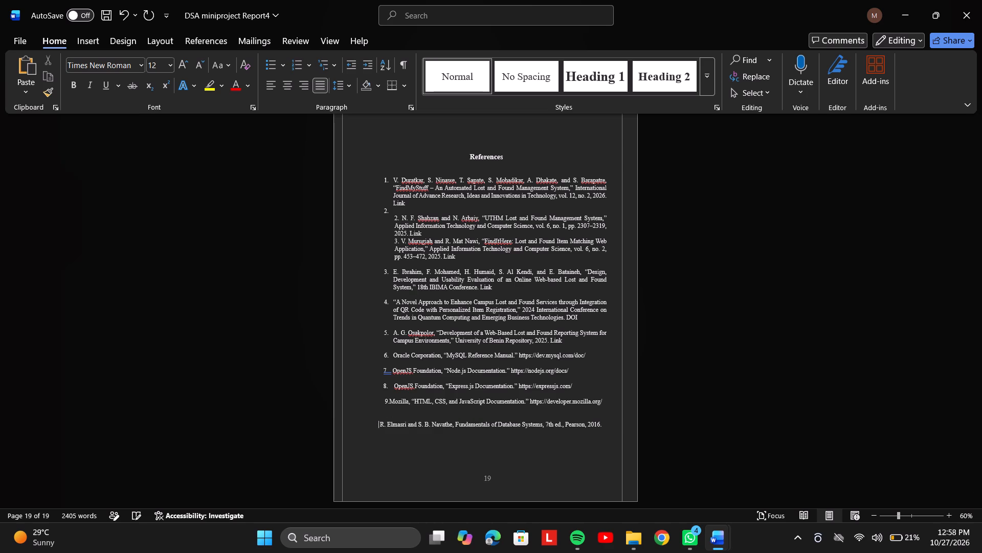
key("space")
key("space")
key("space")
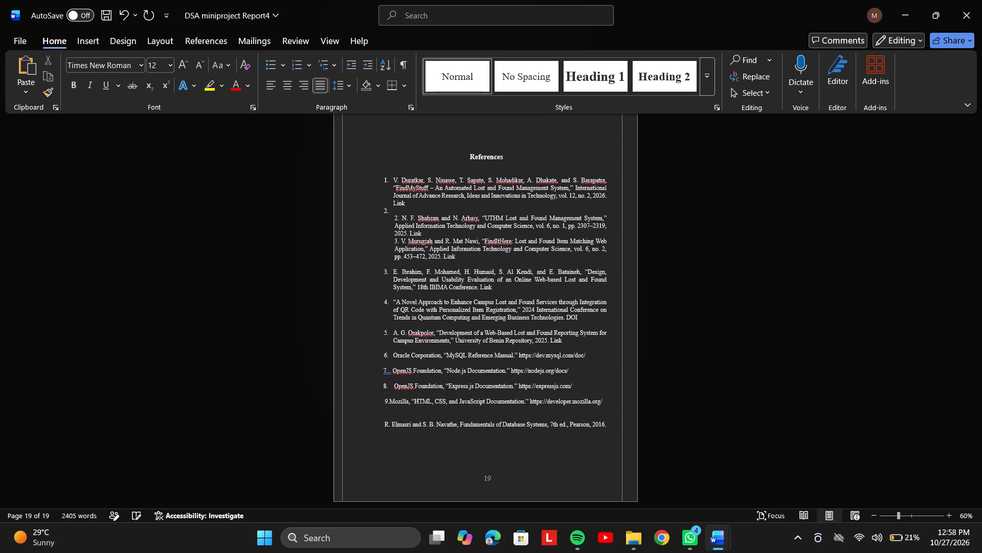
key("space")
type("10")
type(".")
key("space")
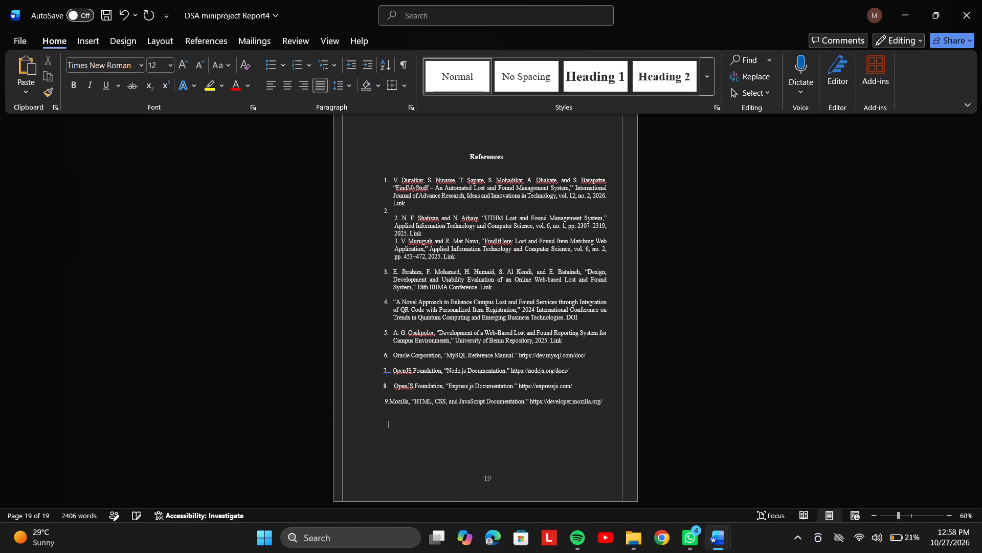
key("space")
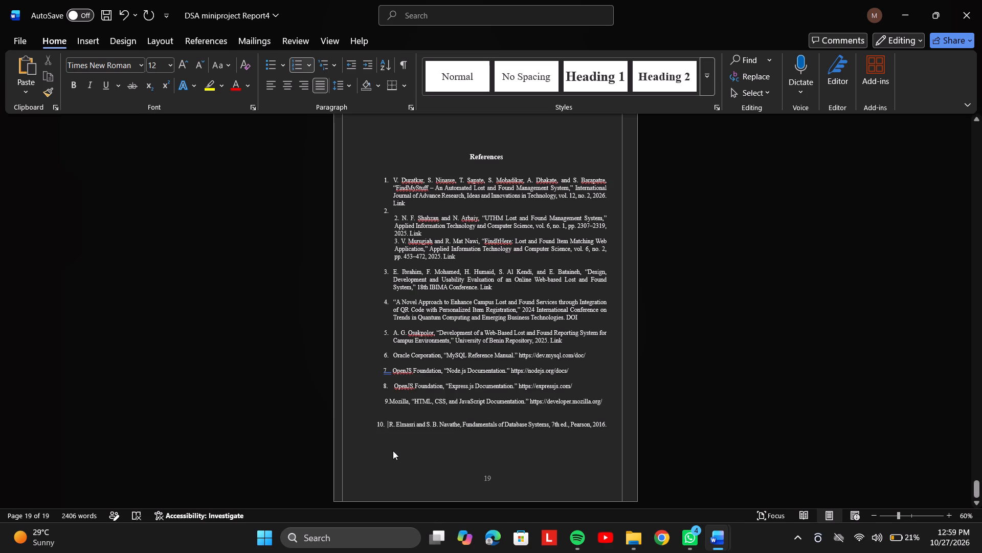
Try to place the text cursor ahead of the number 10 of the Fundamentals of Database Systems reference.
left_click(377, 422)
left_click(377, 422)
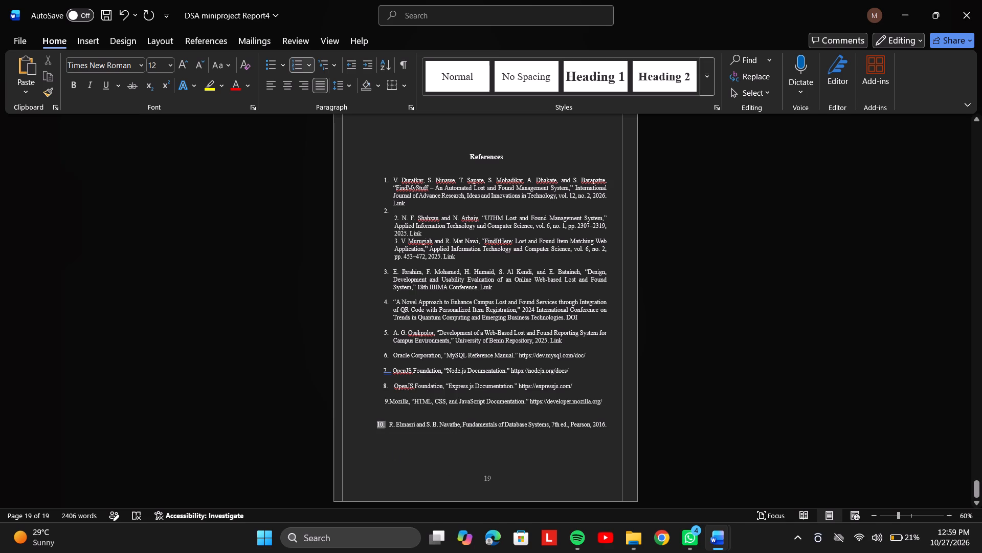
left_click(385, 425)
key("Left")
key("Left")
key("Left")
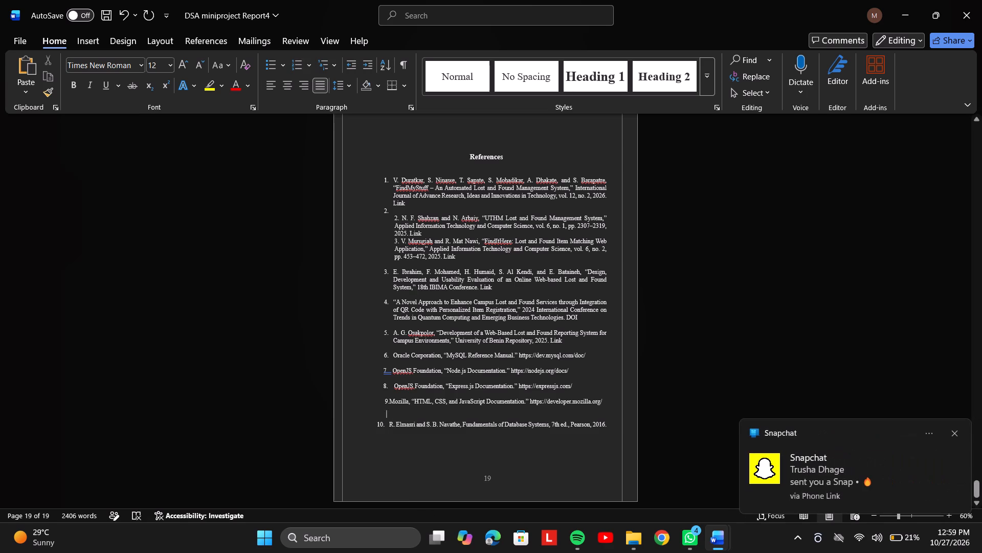
key("Down")
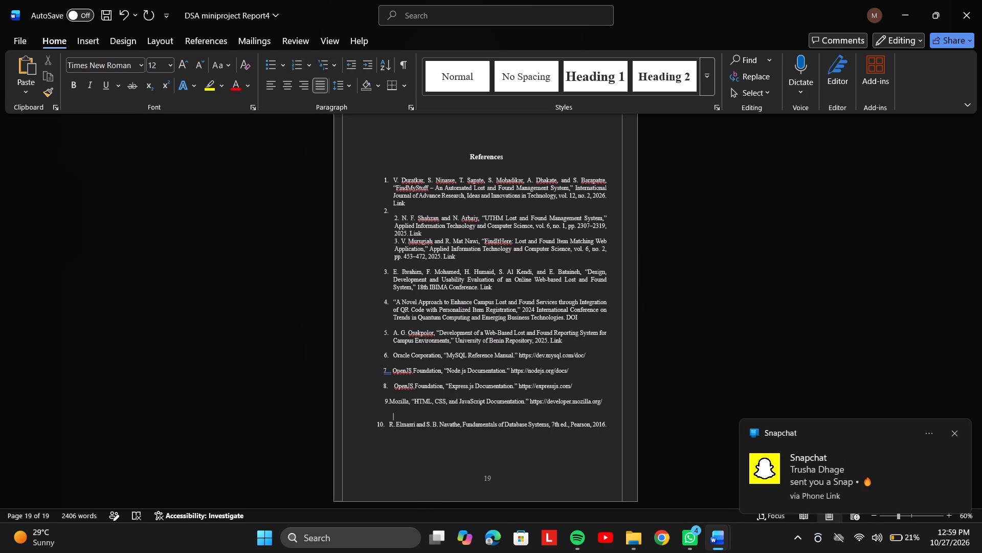
Place the text cursor just after the number 10 of the Fundamentals of Database Systems reference.
key("Down")
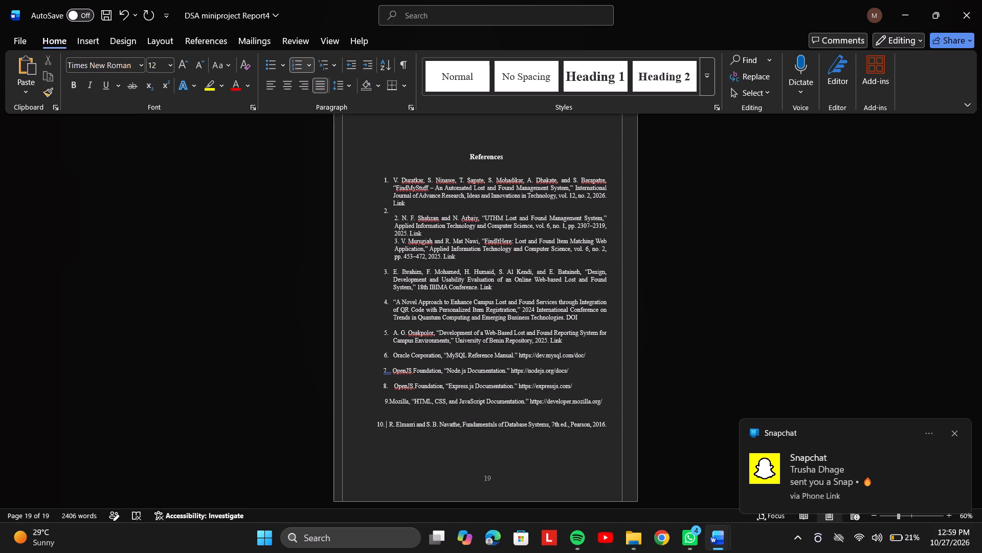
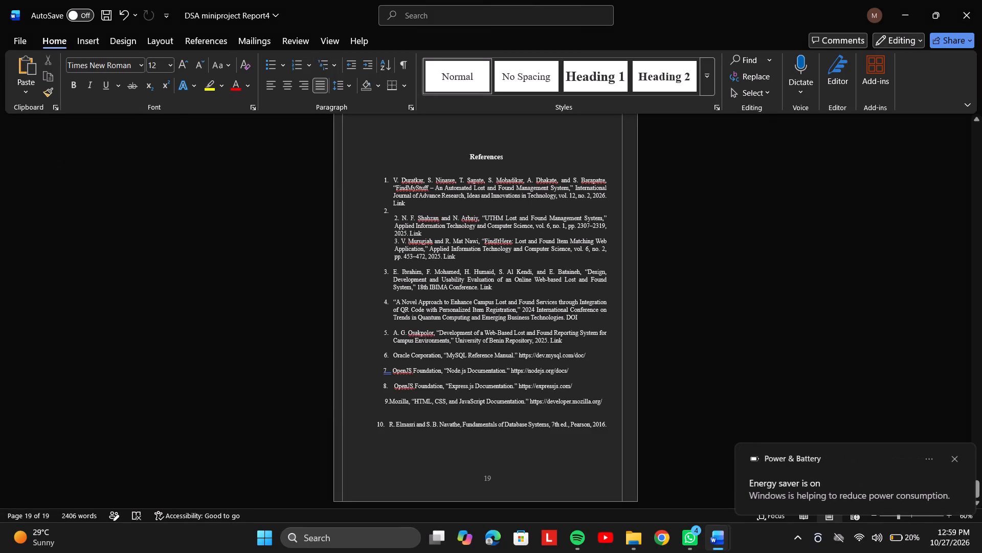
Paste the Introduction to Algorithms reference (4th ed., MIT Press, 2022) below the Fundamentals of Database Systems entry, without a trailing character.
key("ctrl+v")
key("BackSpace")
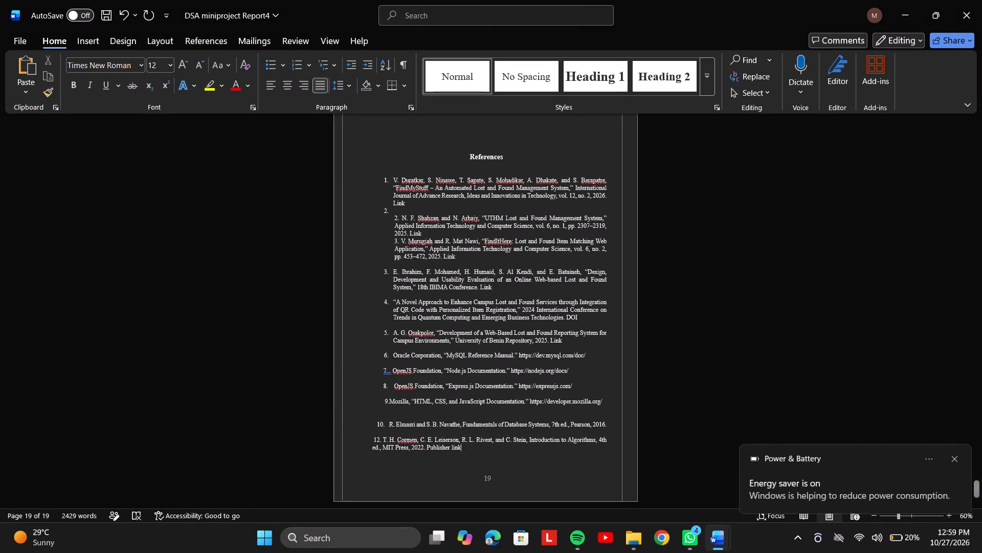
Renumber the pasted Introduction to Algorithms reference as 11.
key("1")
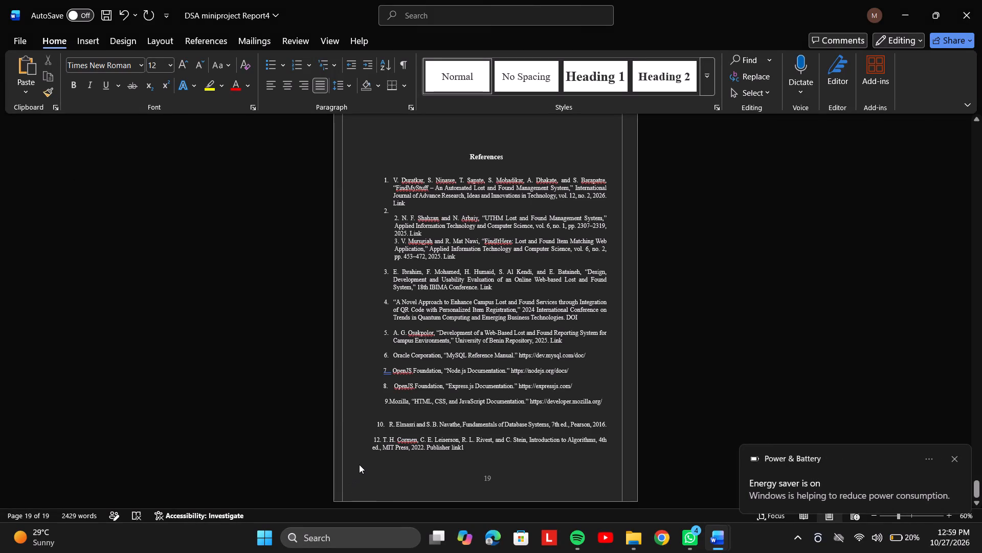
key("BackSpace")
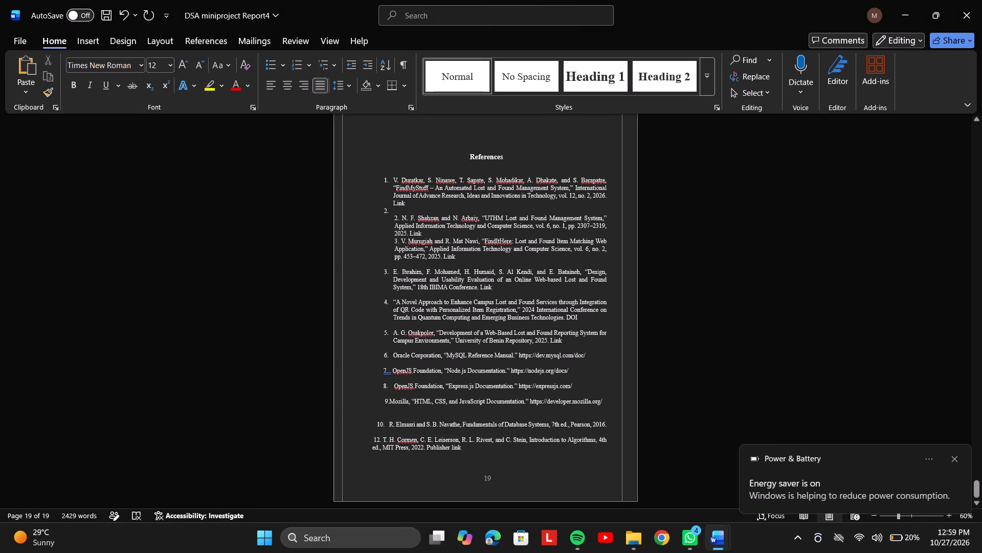
left_click(379, 439)
key("BackSpace")
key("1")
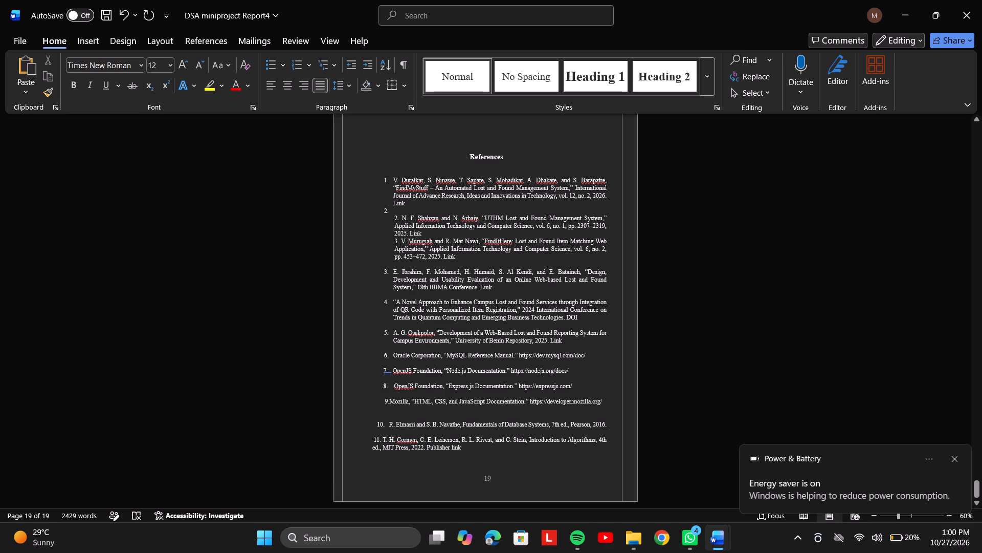
Replace the Introduction to Algorithms reference with a tab followed by its copied text, and delete the surplus blank lines after it.
left_click_drag(373, 438, 489, 457)
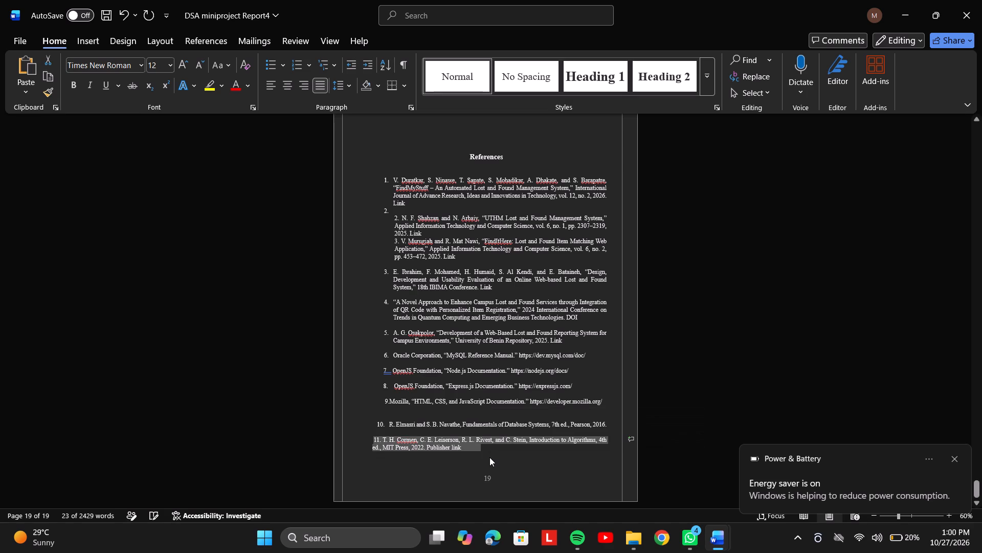
key("ctrl+c")
key("Tab")
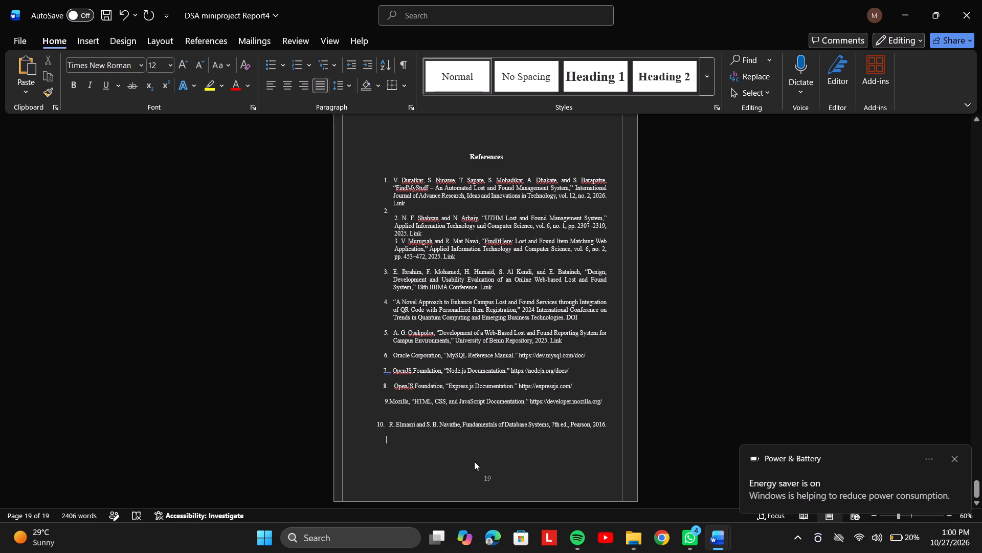
key("ctrl+v")
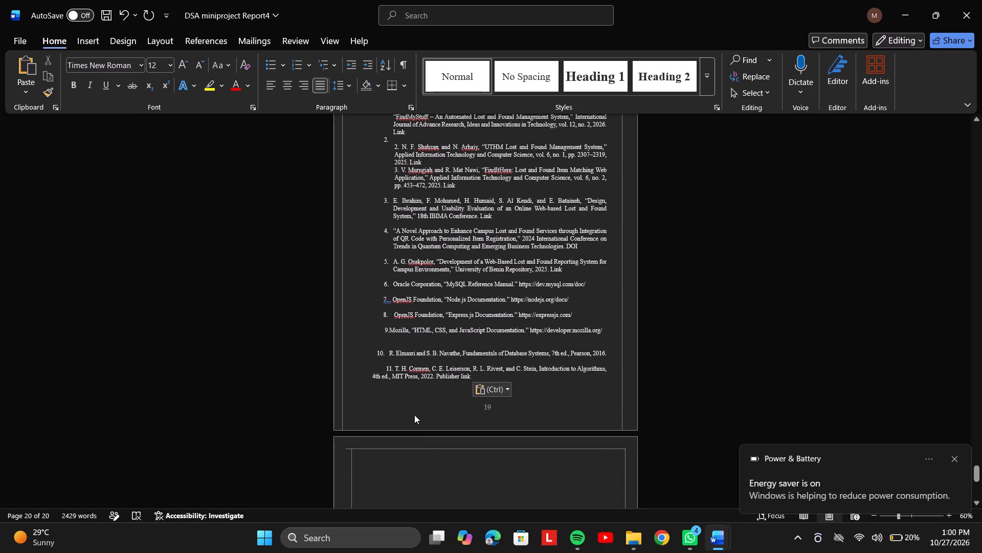
key("BackSpace")
key("BackSpace")
key("BackSpace")
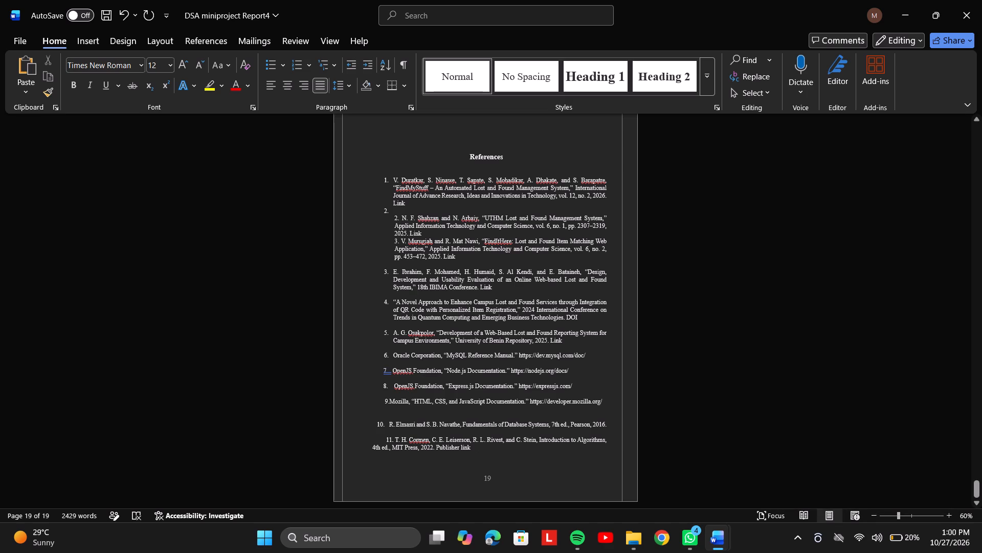
Change the alignment of the whole references list, from reference 1 to reference 11, to left-aligned.
left_click_drag(381, 164, 460, 487)
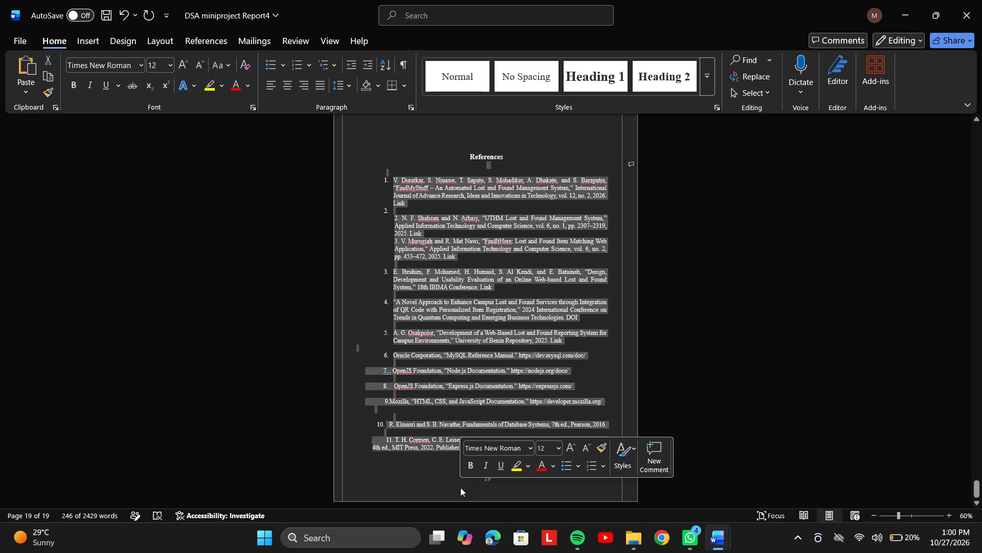
left_click(275, 88)
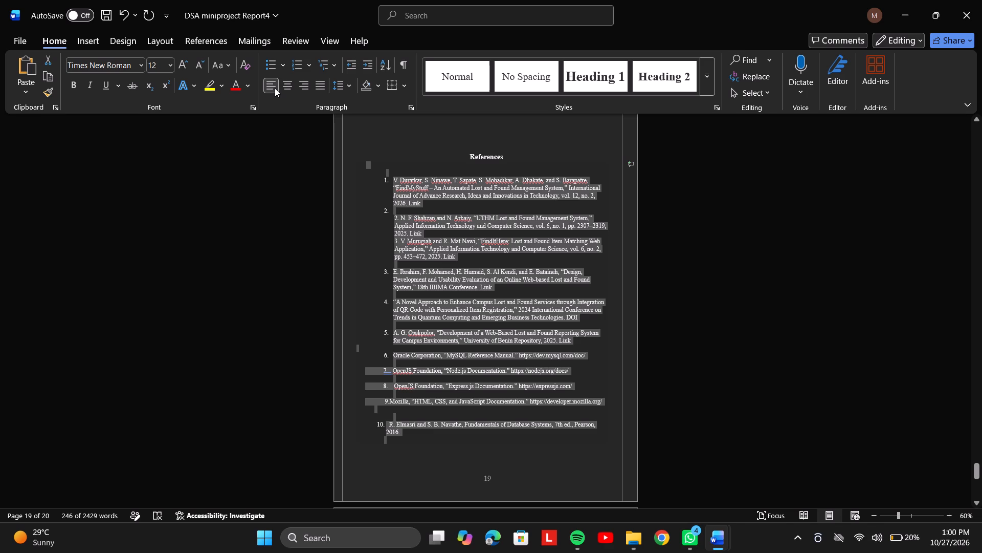
left_click(275, 88)
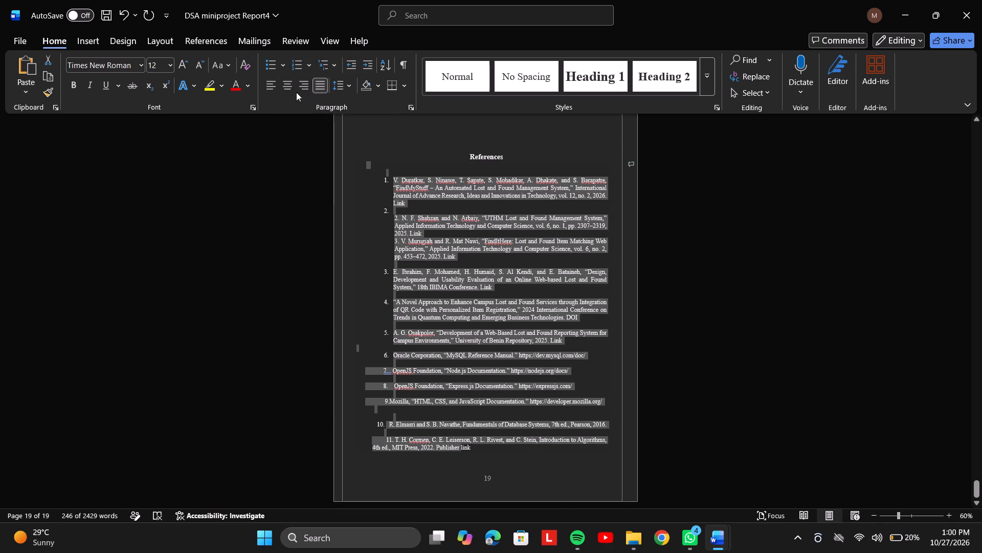
left_click(275, 88)
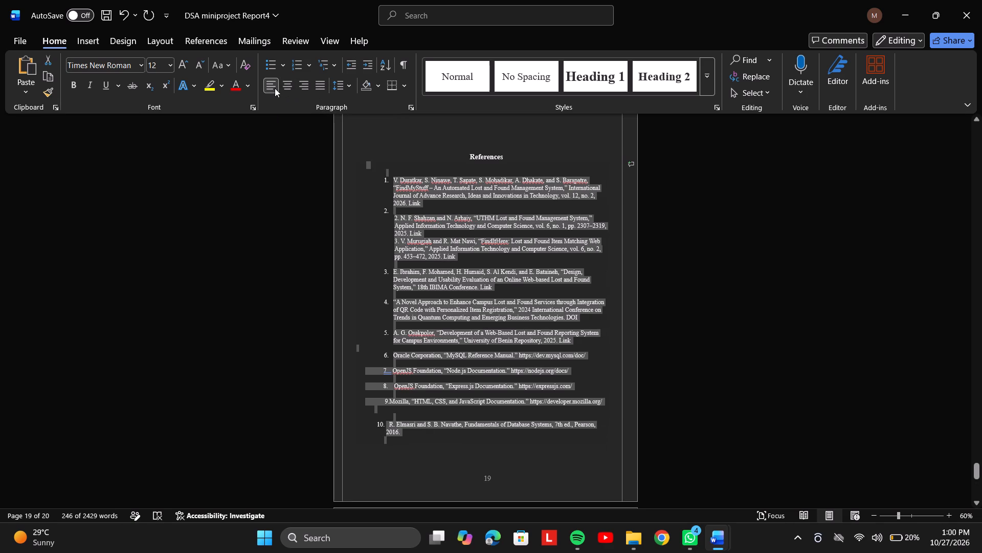
left_click(315, 88)
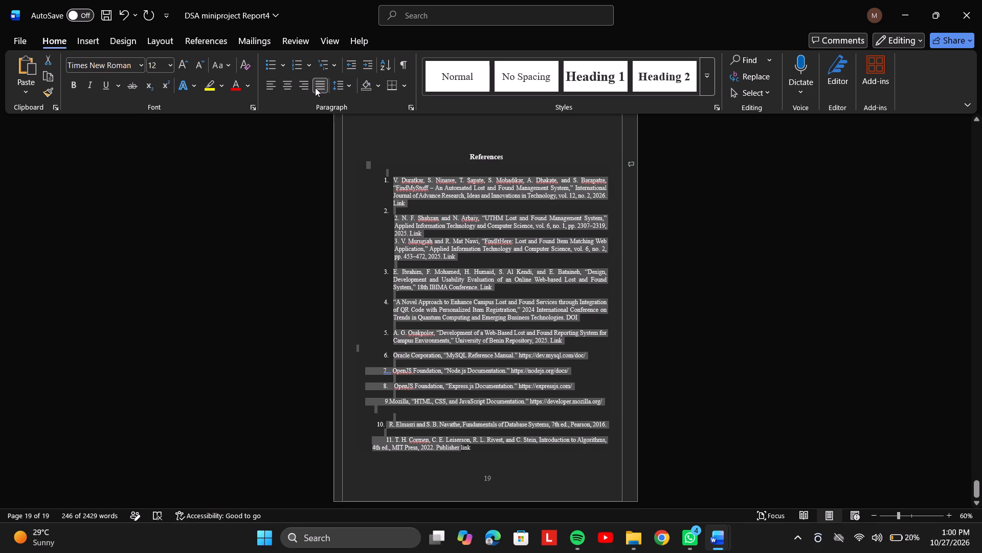
left_click(323, 88)
left_click(413, 268)
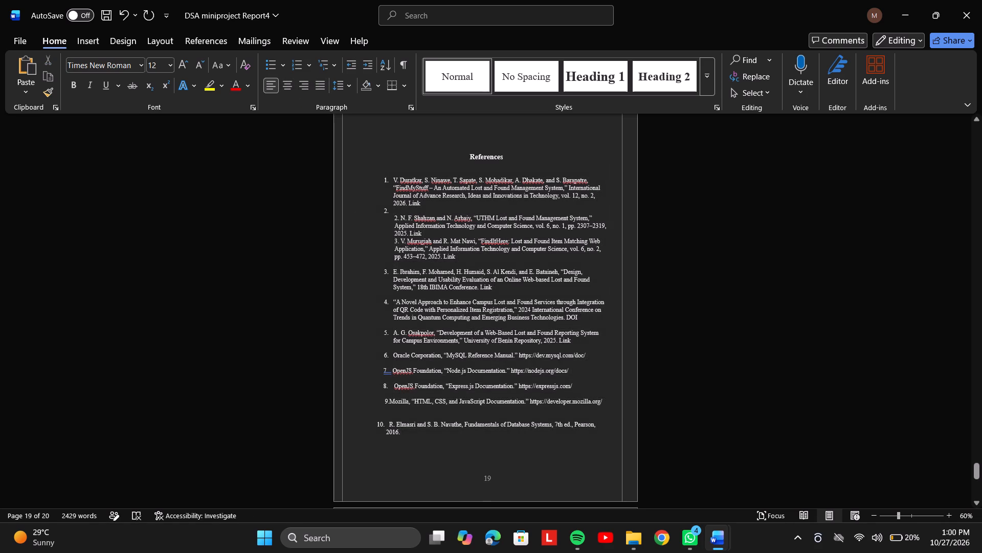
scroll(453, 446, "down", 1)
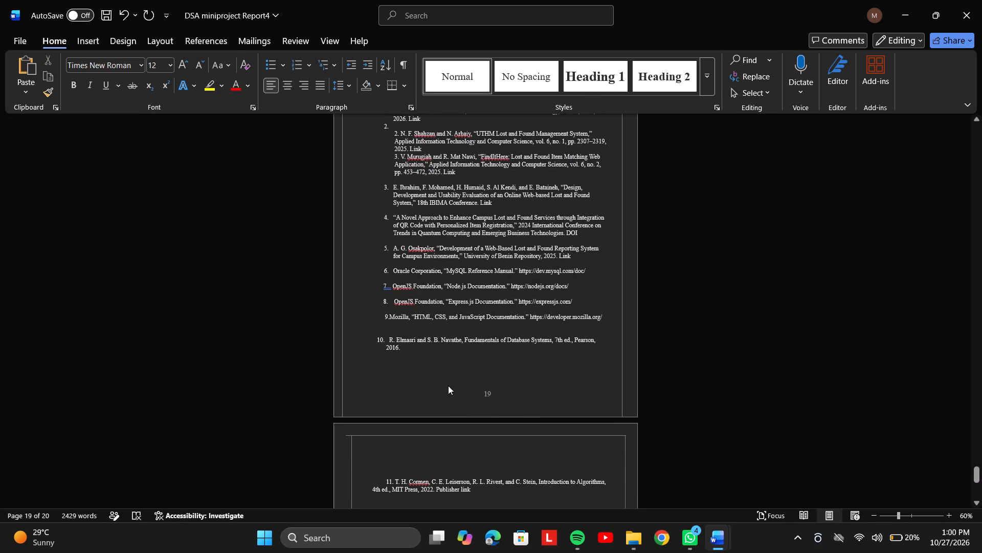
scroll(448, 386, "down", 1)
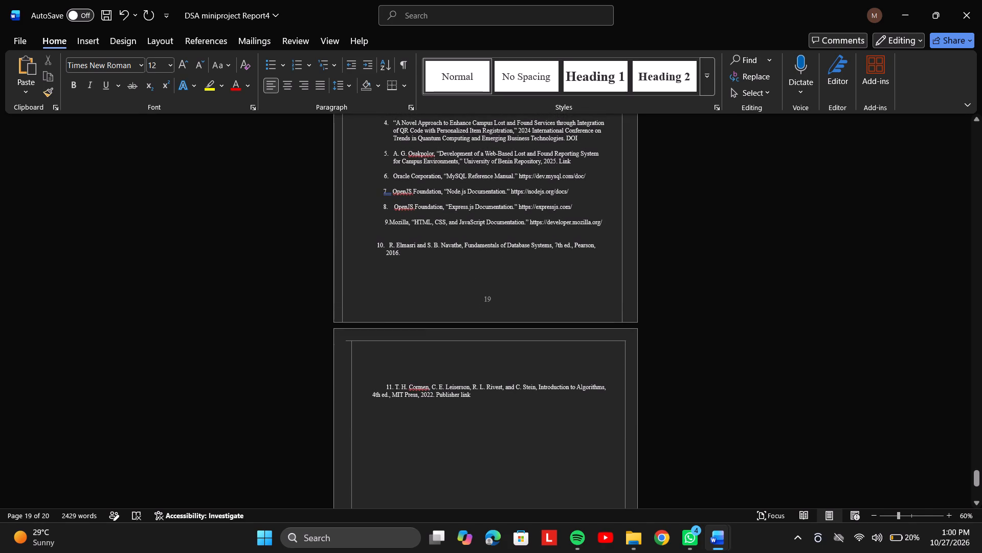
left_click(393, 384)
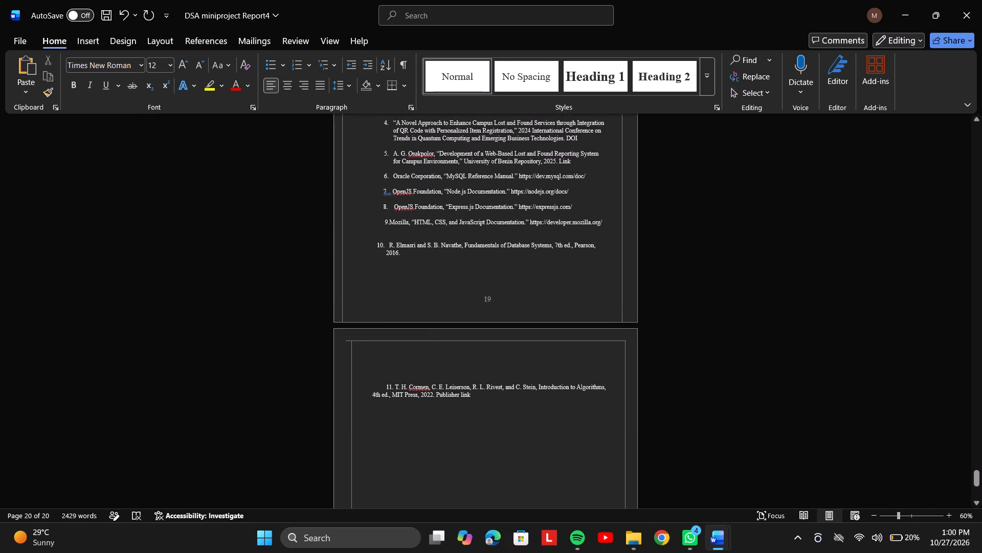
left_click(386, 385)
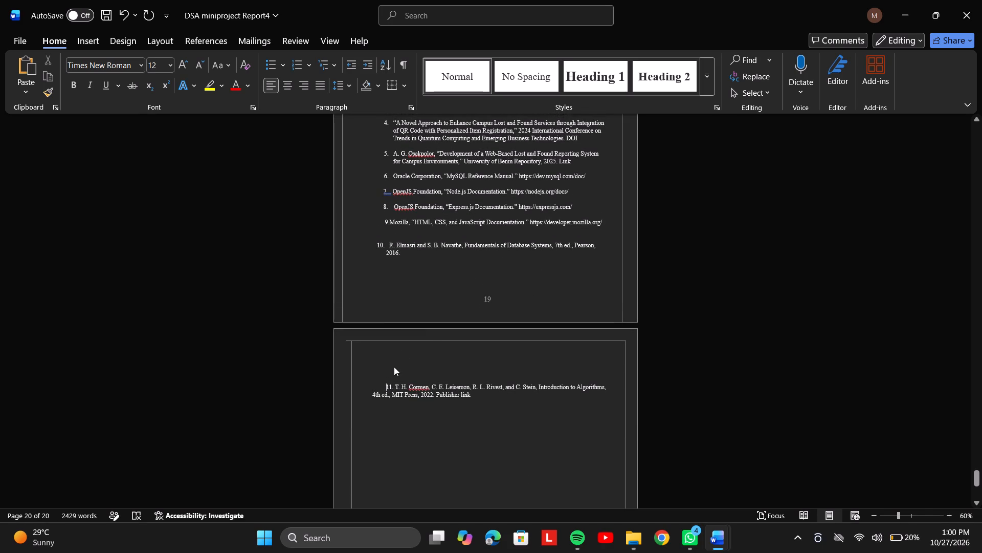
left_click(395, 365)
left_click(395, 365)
Delete the blank lines above the References heading to bring the list higher on the page.
scroll(401, 411, "down", 10)
scroll(401, 411, "up", 4)
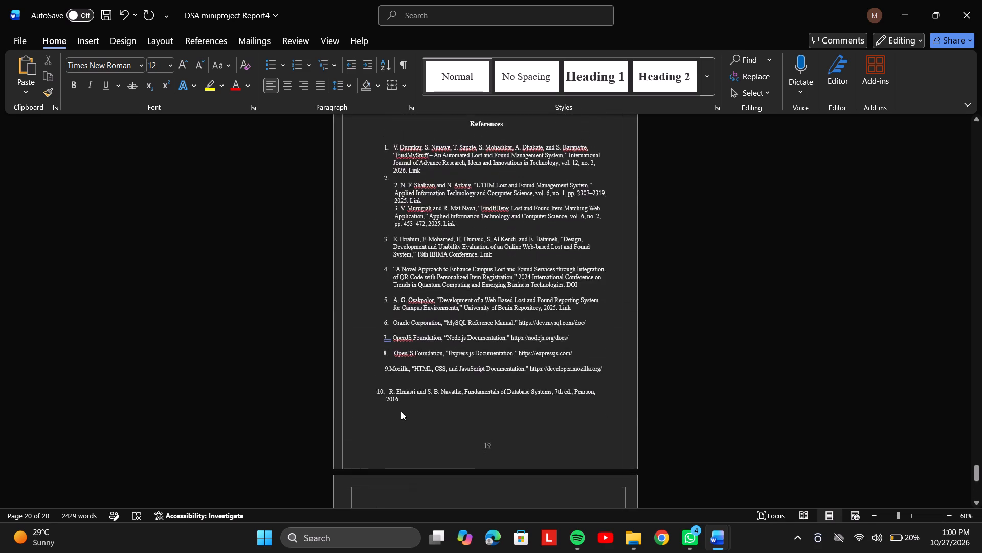
scroll(401, 411, "up", 3)
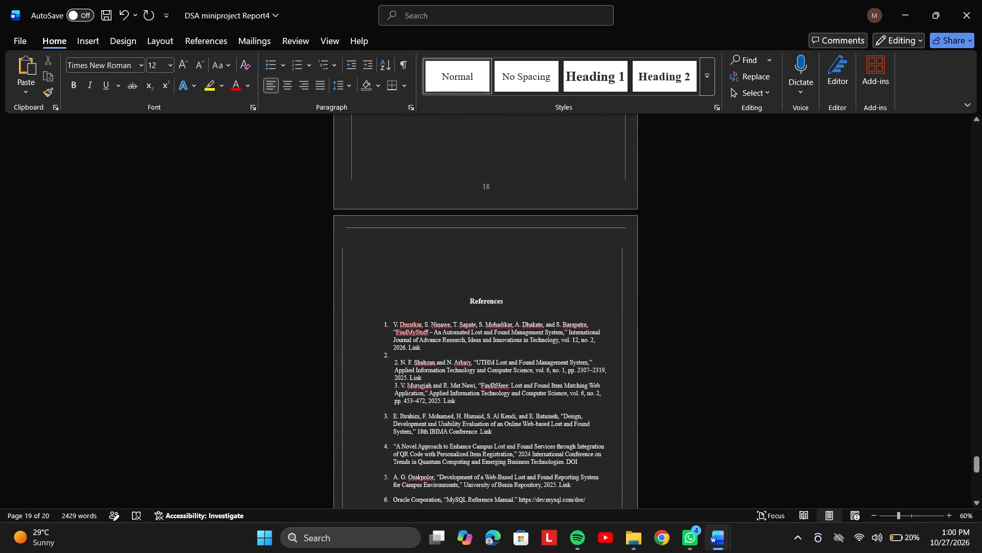
left_click(416, 266)
key("BackSpace")
key("BackSpace")
key("BackSpace")
key("BackSpace")
Copy the Fundamentals of Database Systems reference and delete it from the list.
scroll(416, 266, "down", 3)
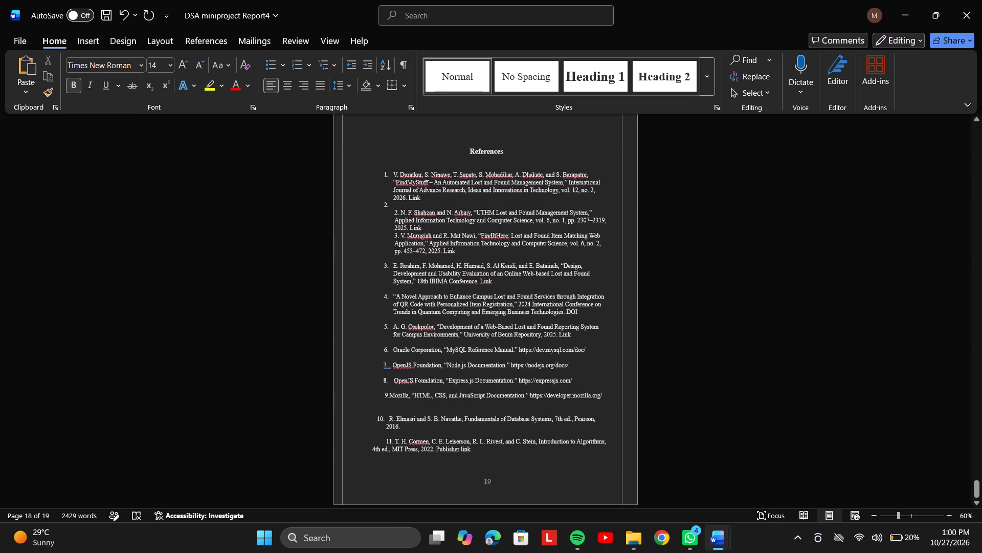
scroll(416, 266, "down", 6)
scroll(452, 448, "up", 3)
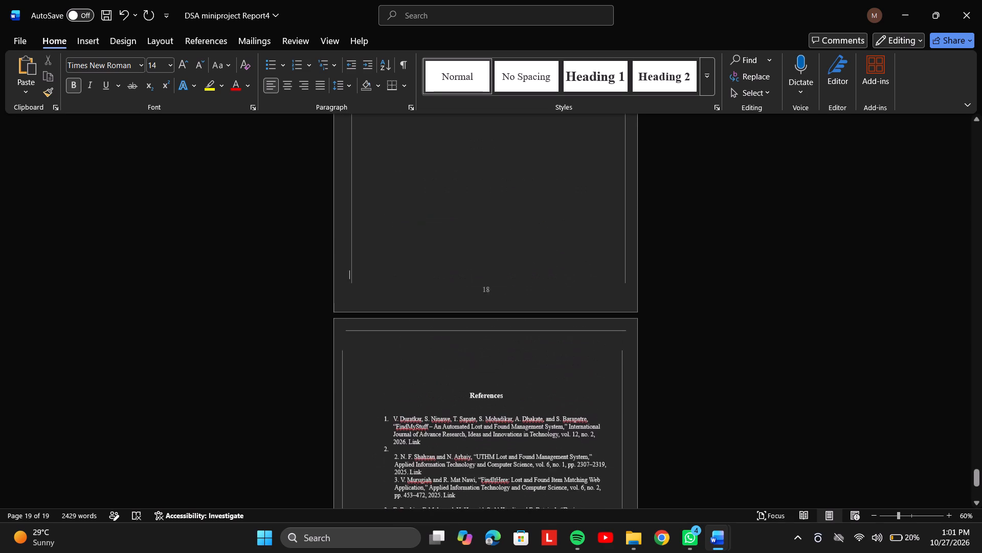
scroll(452, 448, "down", 1)
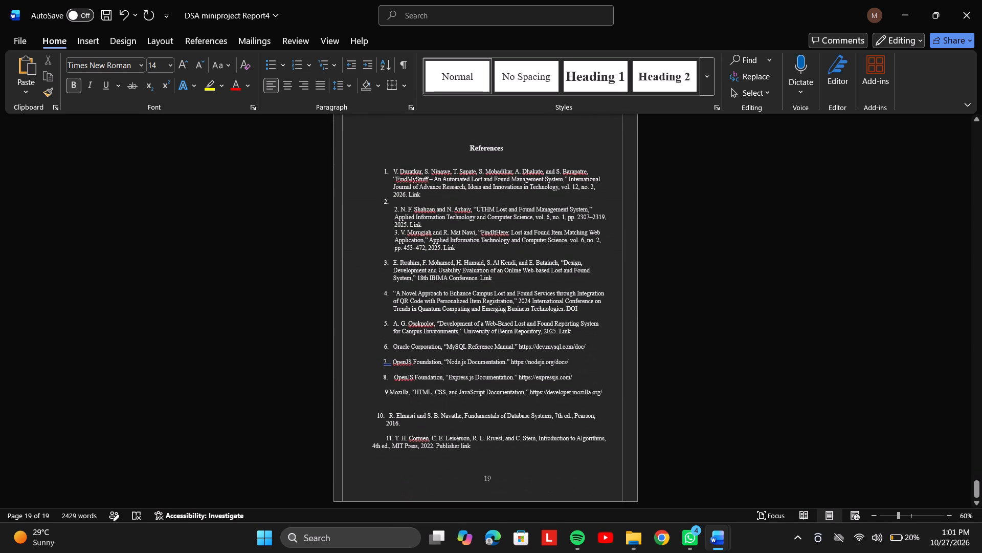
scroll(452, 448, "down", 1)
left_click_drag(371, 412, 403, 426)
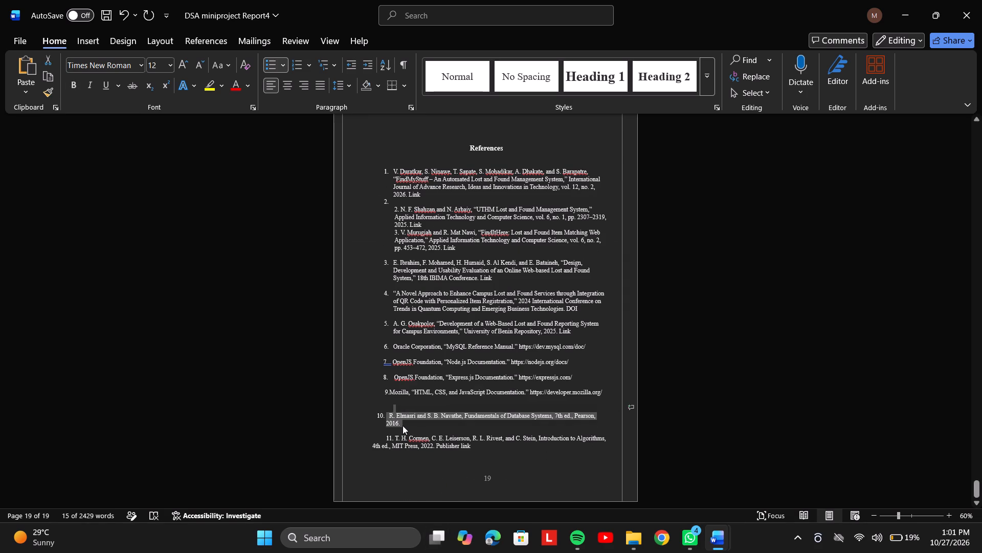
key("ctrl+c")
key("BackSpace")
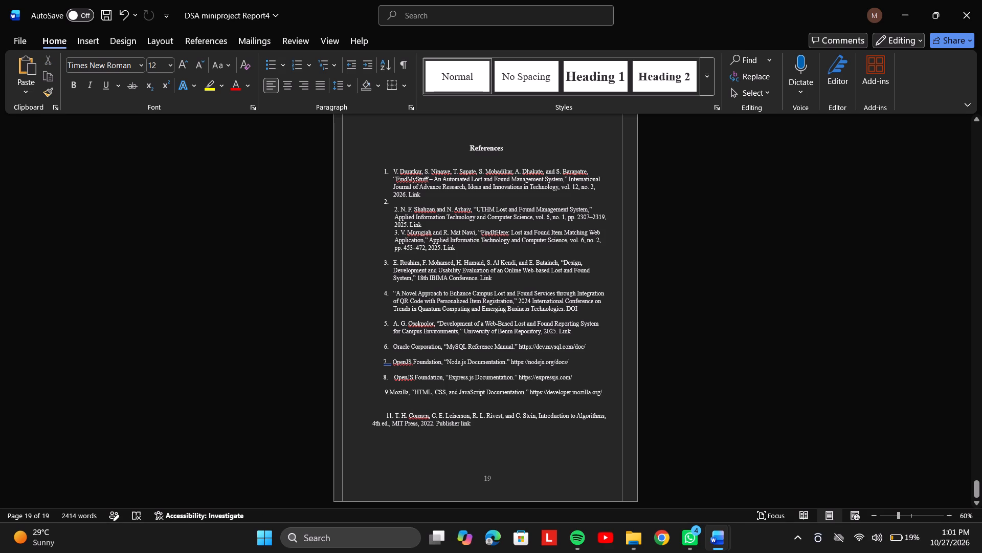
Insert a line break at the end of the Mozilla reference's web address and add leading spaces on the new line.
left_click(604, 387)
left_click(601, 390)
key("Return")
key("space")
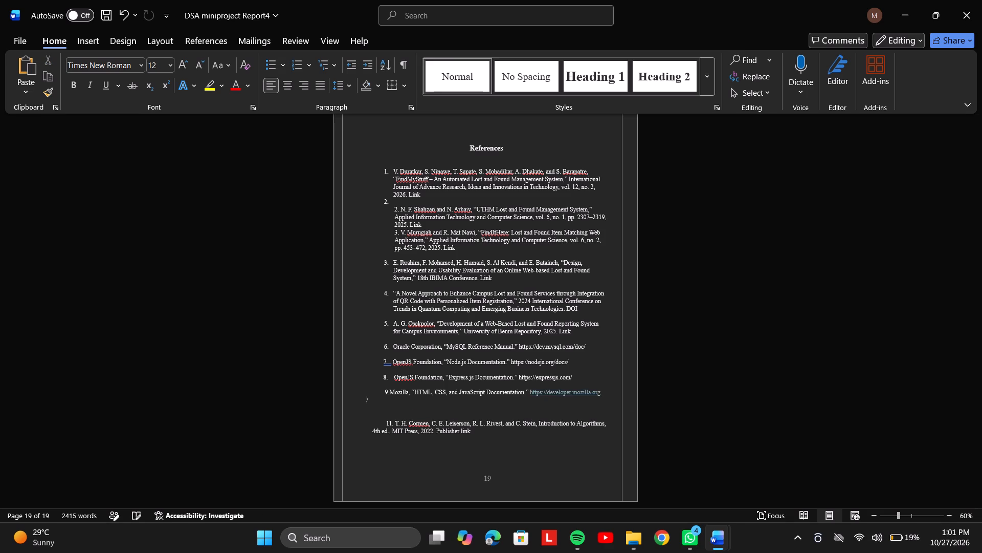
key("space")
key("space")
key("space")
key("space")
key("space")
key("space")
key("space")
key("space")
key("space")
key("space")
key("space")
Add another line below the Mozilla reference, space it in to the number column, and paste the copied Fundamentals of Database Systems reference.
key("Return")
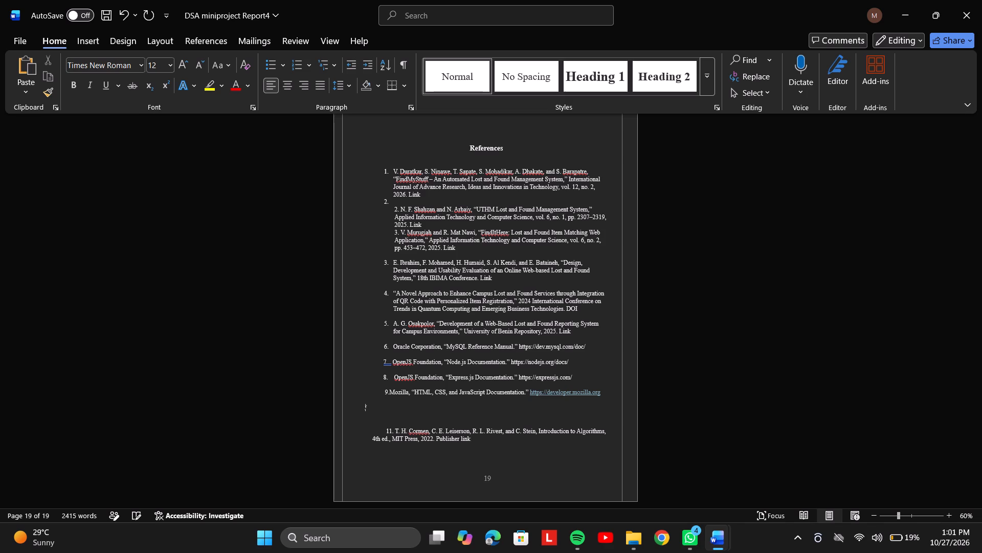
key("space")
key("space")
key("space")
key("space")
key("space")
key("space")
key("space")
key("space")
key("space")
key("space")
key("space")
key("space")
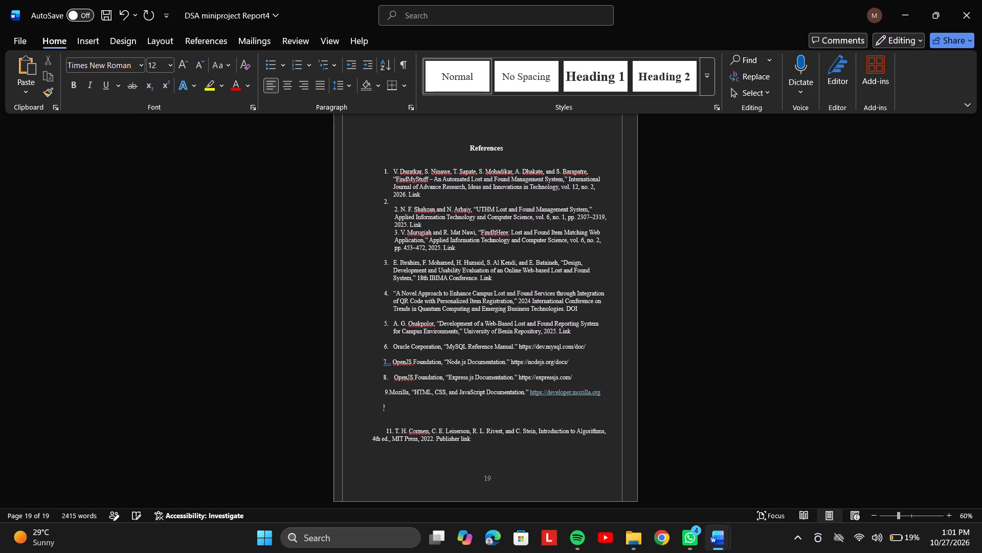
key("ctrl+c")
key("ctrl+v")
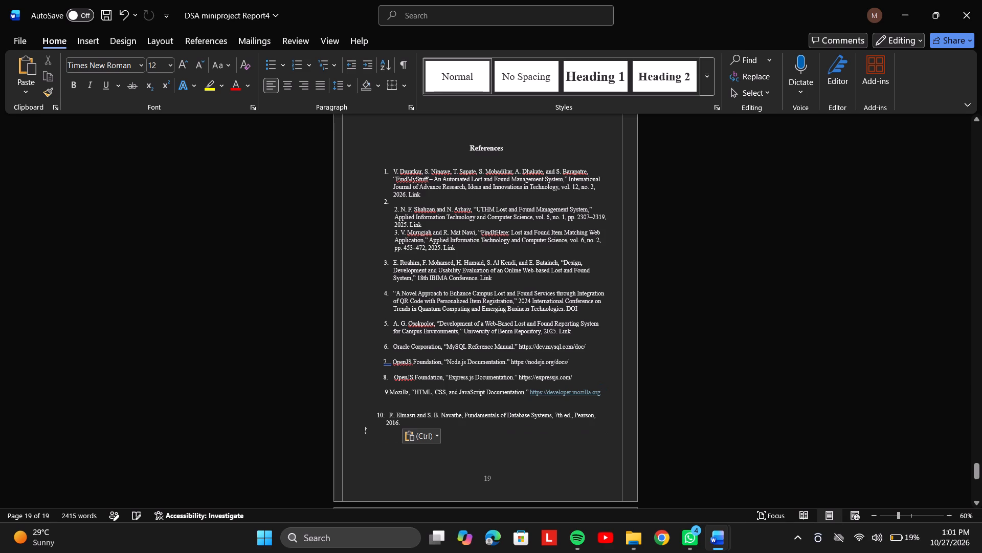
scroll(601, 390, "right", 1)
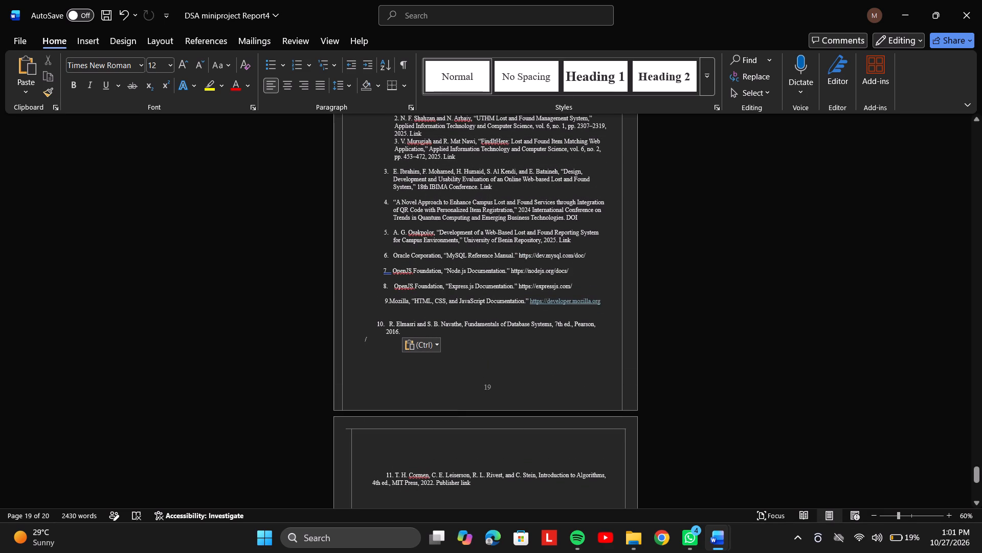
Delete the stray slash and blank line below the Fundamentals of Database Systems reference so the last reference moves up.
scroll(387, 476, "right", 1)
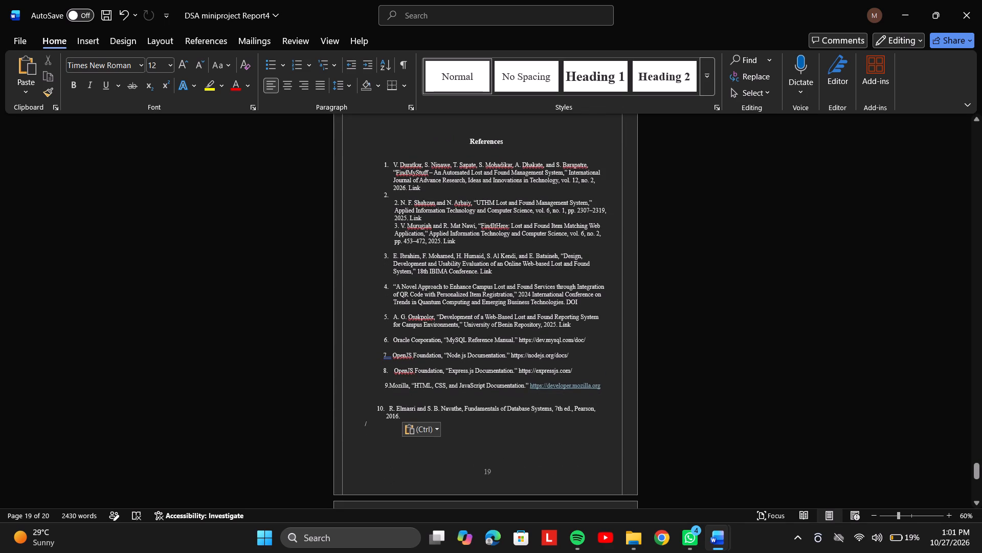
left_click(376, 409)
left_click(368, 418)
left_click(372, 435)
key("BackSpace")
key("BackSpace")
key("BackSpace")
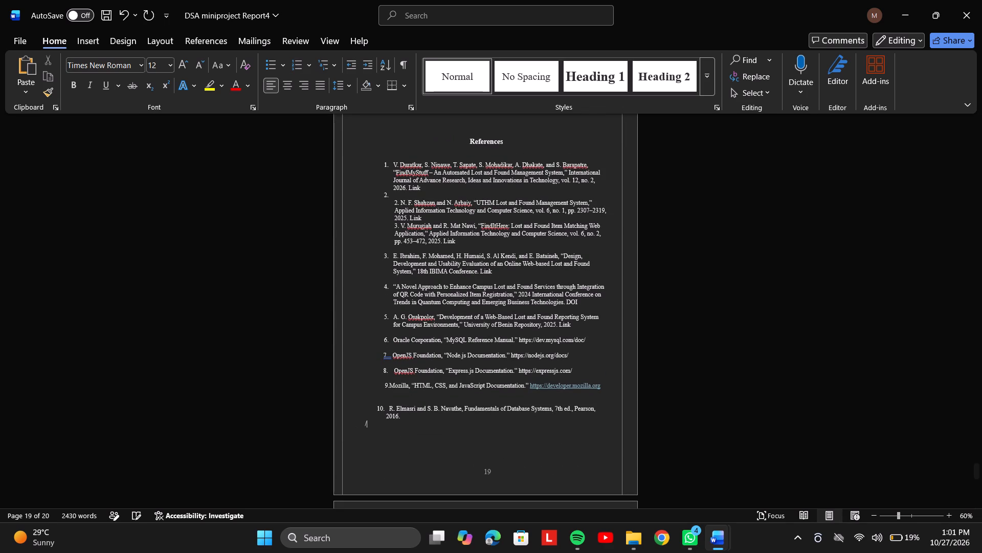
key("BackSpace")
key("BackSpace")
key("BackSpace")
key("BackSpace")
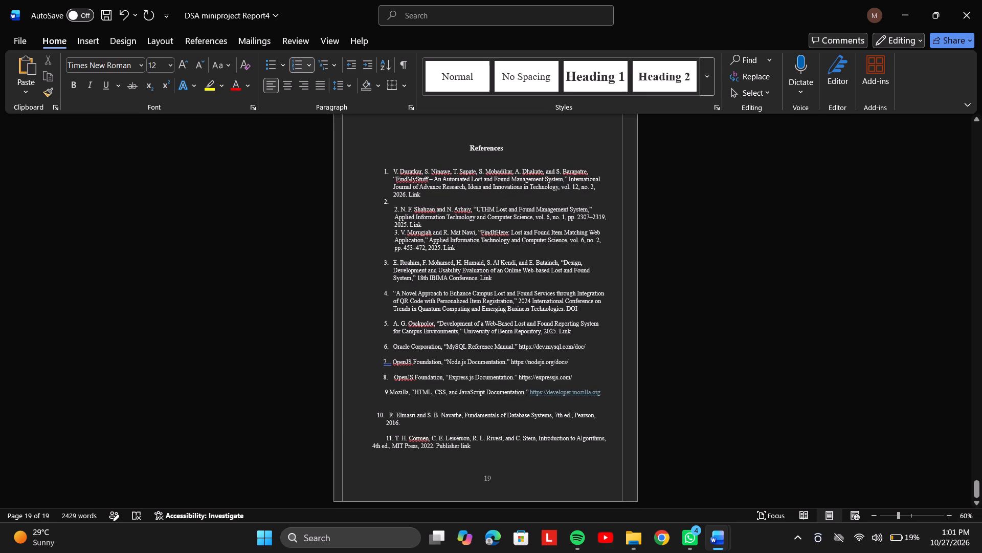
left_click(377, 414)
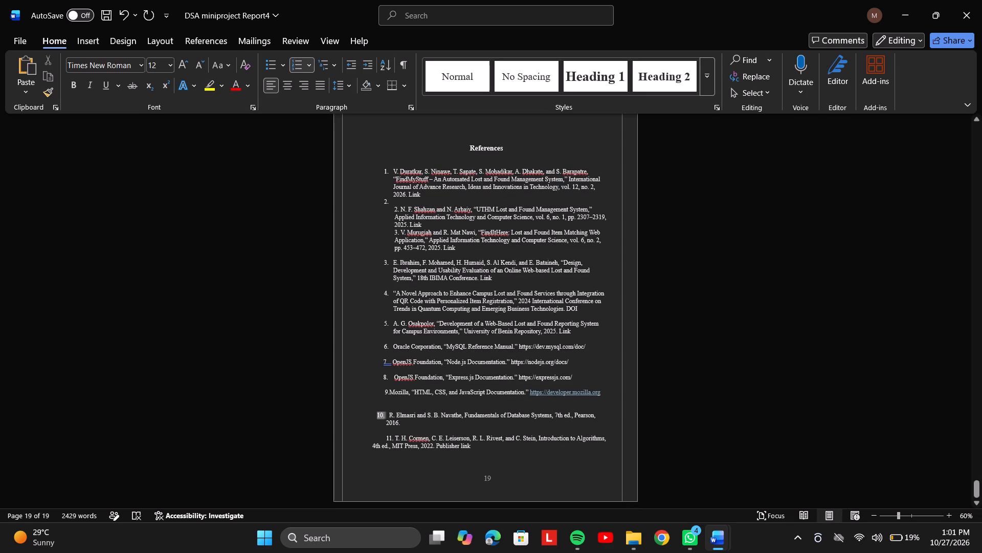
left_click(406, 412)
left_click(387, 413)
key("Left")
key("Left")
Justify the entire references list, from the first reference through the Introduction to Algorithms reference.
left_click_drag(383, 171, 513, 434)
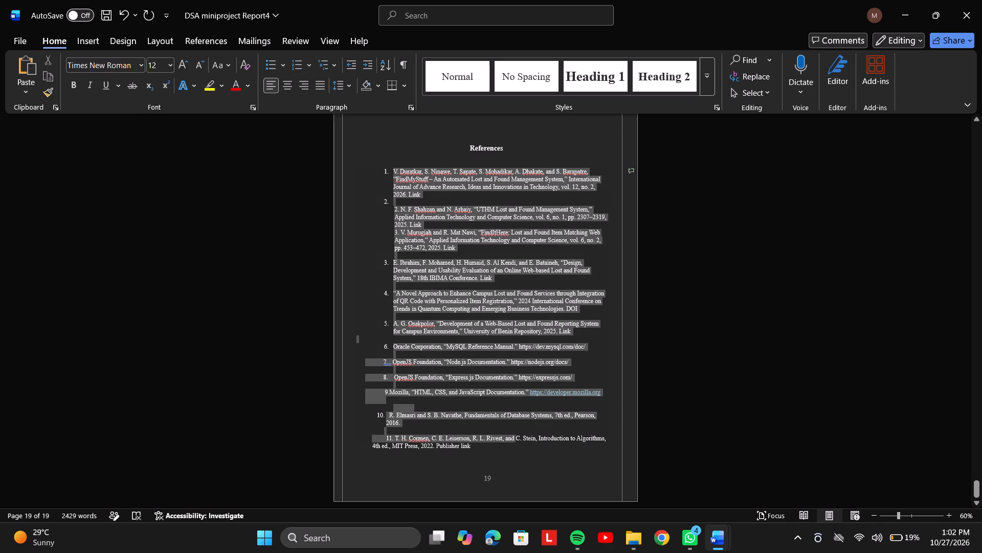
left_click_drag(513, 434, 475, 490)
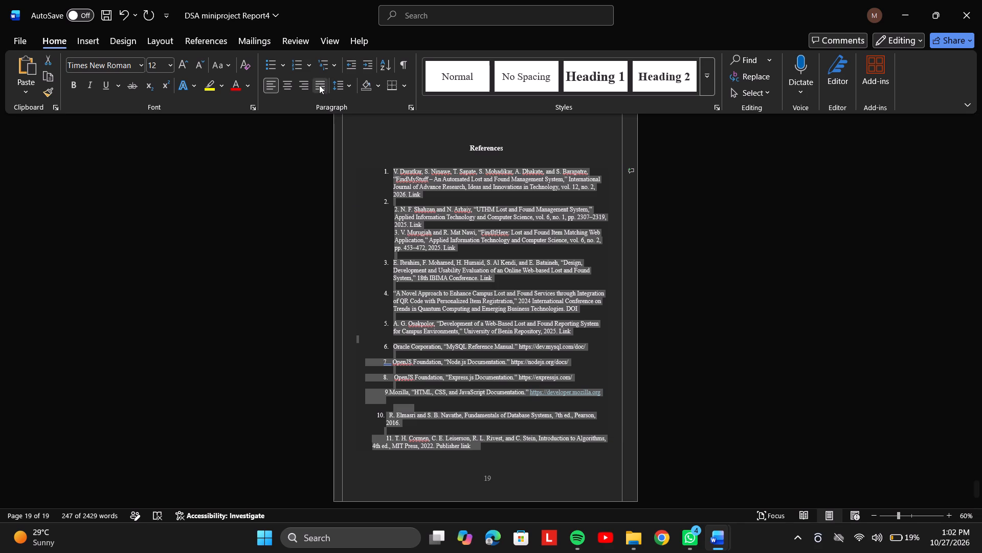
left_click(316, 84)
left_click(546, 299)
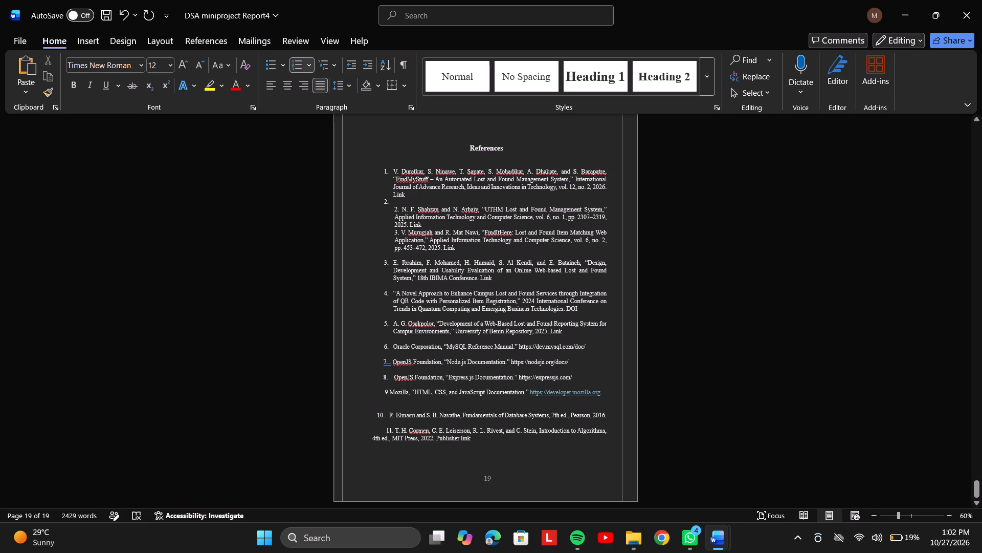
Delete "4th ed.," from the Introduction to Algorithms reference.
left_click(392, 437)
key("BackSpace")
key("BackSpace")
key("BackSpace")
key("BackSpace")
key("BackSpace")
key("BackSpace")
key("BackSpace")
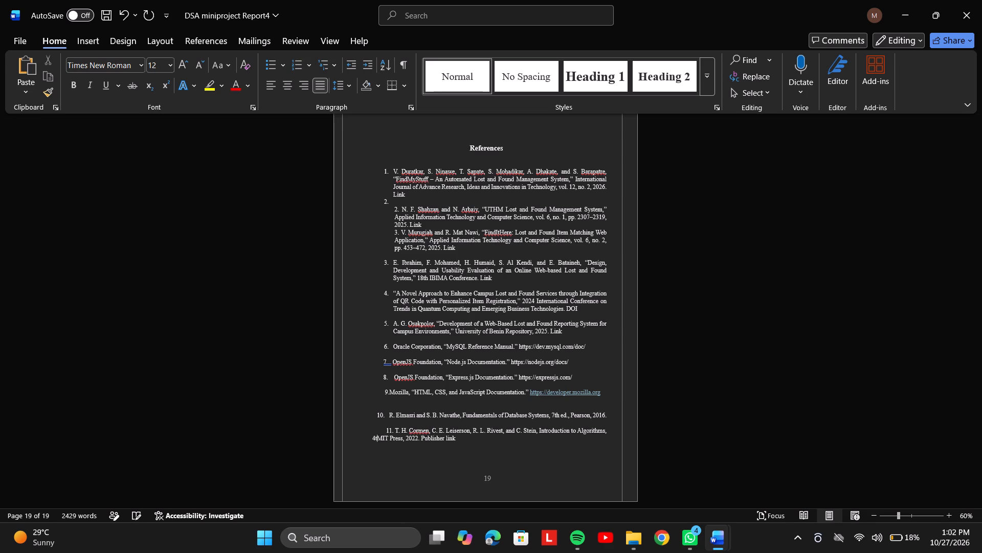
key("BackSpace")
key("BackSpace")
Add spaces before "MIT Press" and indent the Introduction to Algorithms reference so both its lines align beneath the references above.
key("space")
key("space")
key("space")
key("space")
key("space")
key("space")
key("space")
key("space")
key("Tab")
key("Tab")
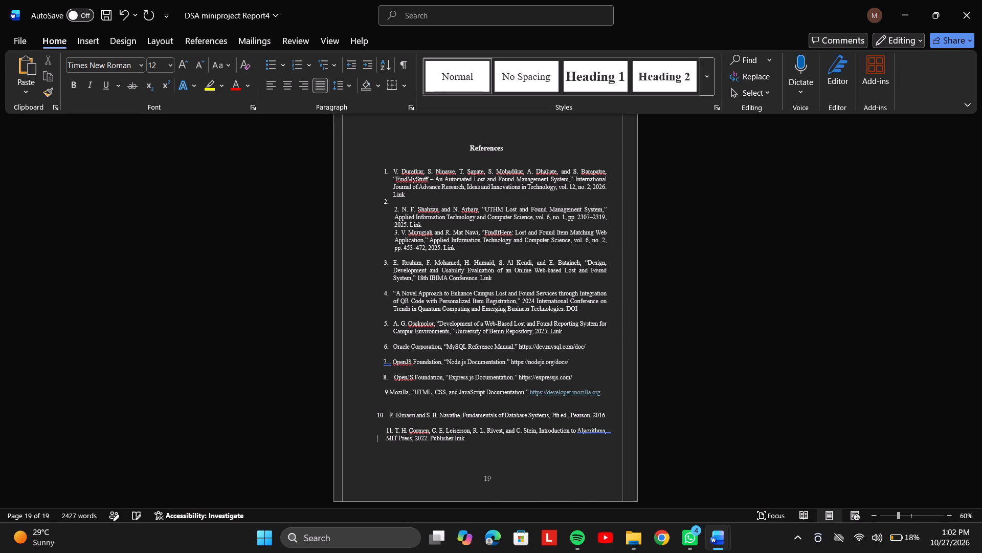
key("Tab")
key("Tab")
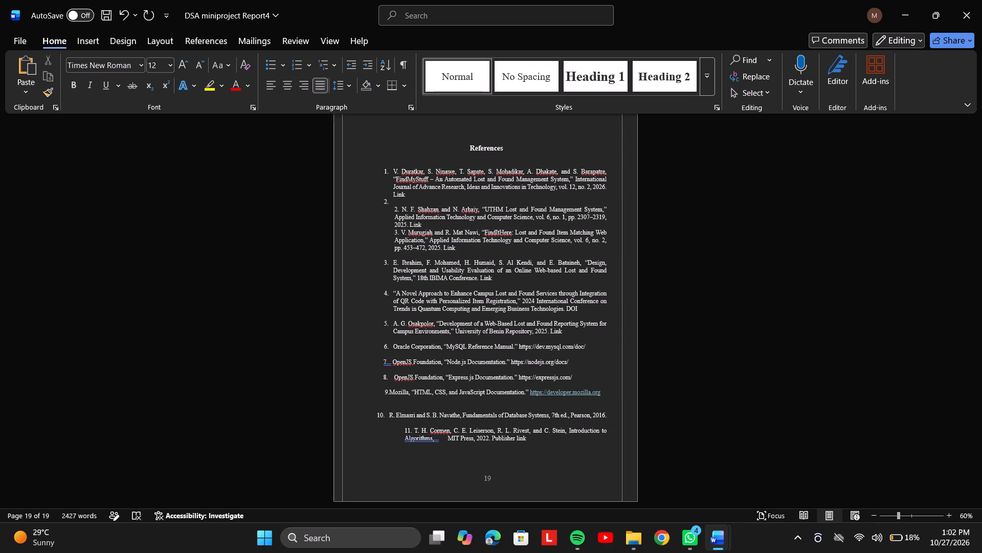
key("BackSpace")
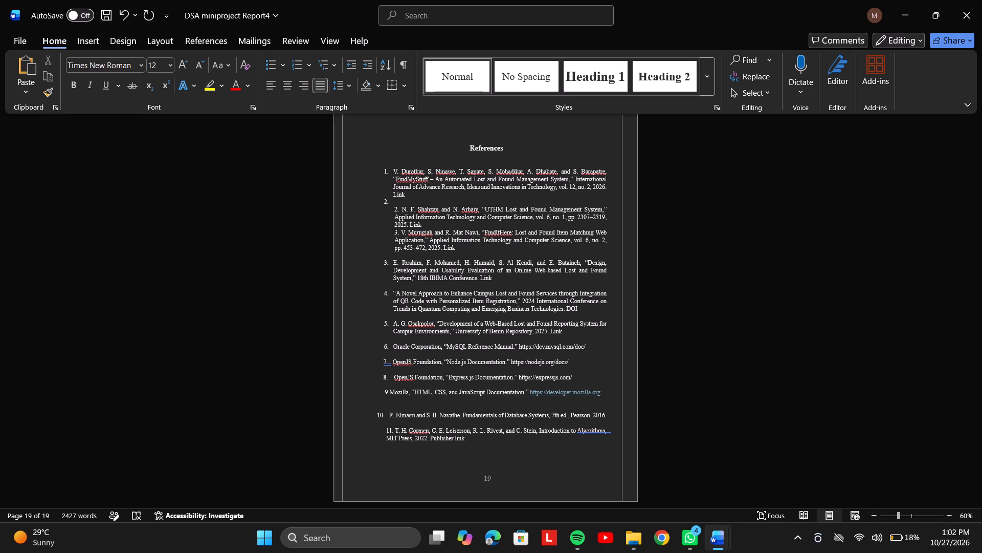
key("BackSpace")
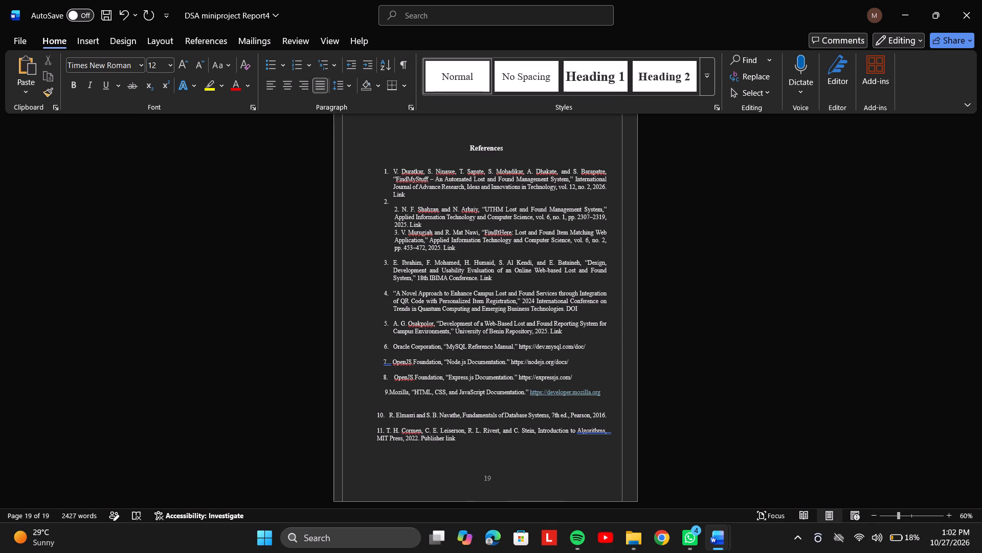
key("space")
key("space")
key("Tab")
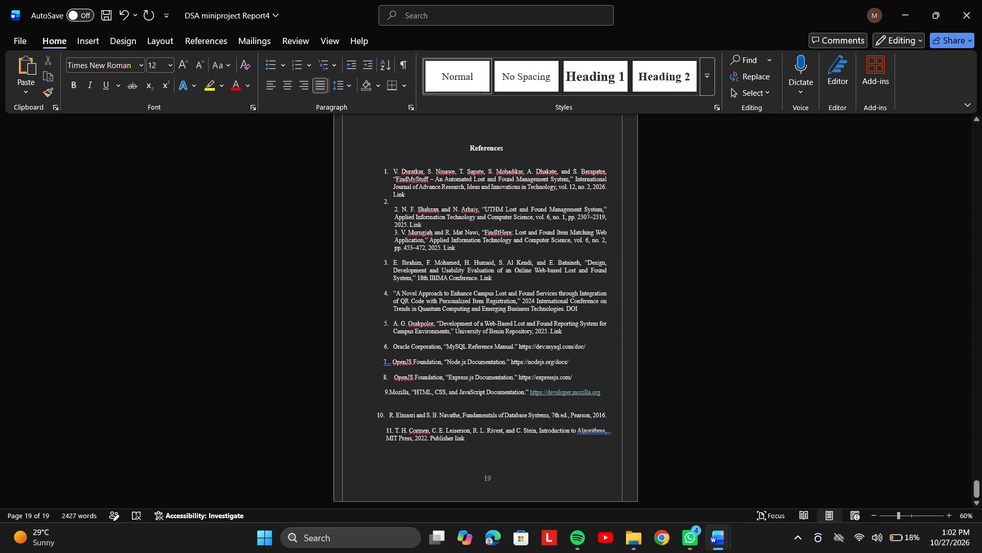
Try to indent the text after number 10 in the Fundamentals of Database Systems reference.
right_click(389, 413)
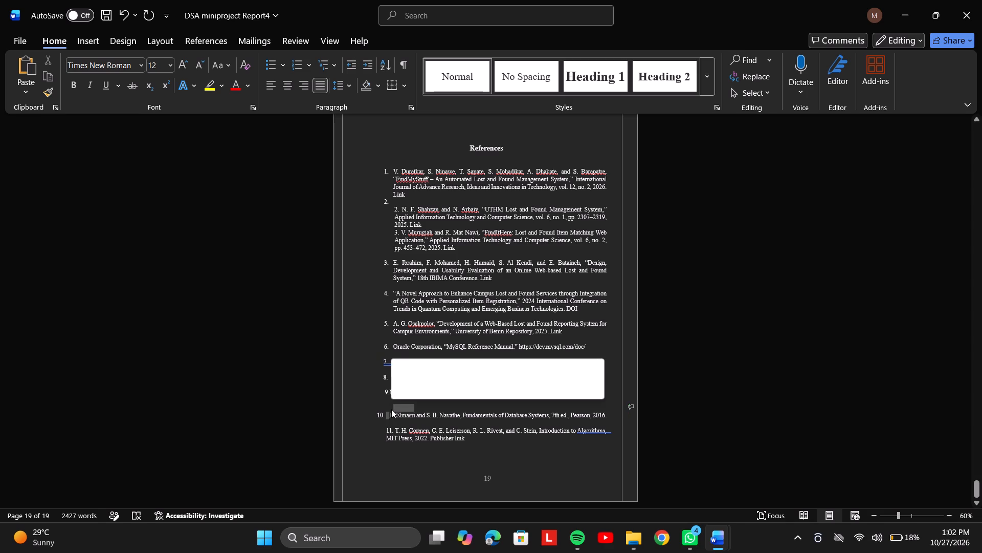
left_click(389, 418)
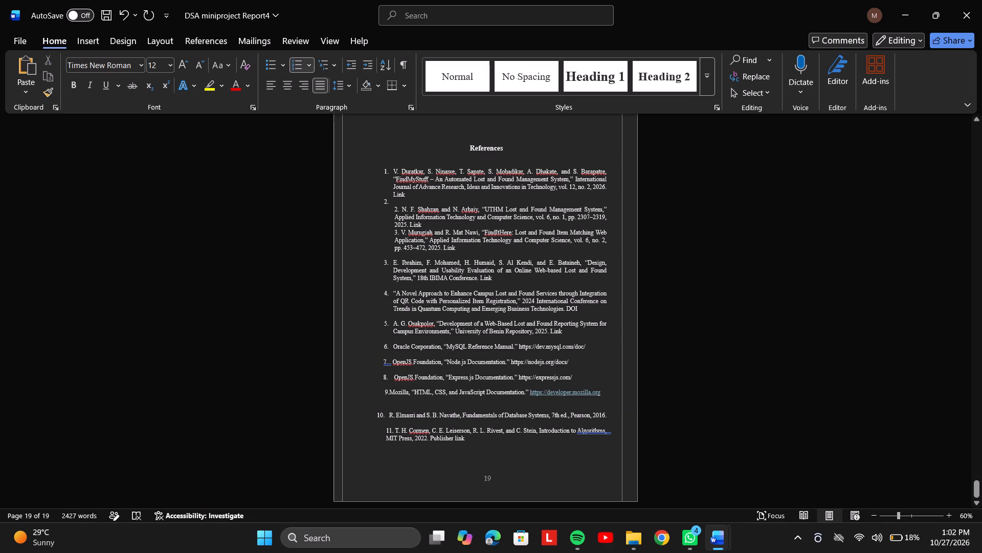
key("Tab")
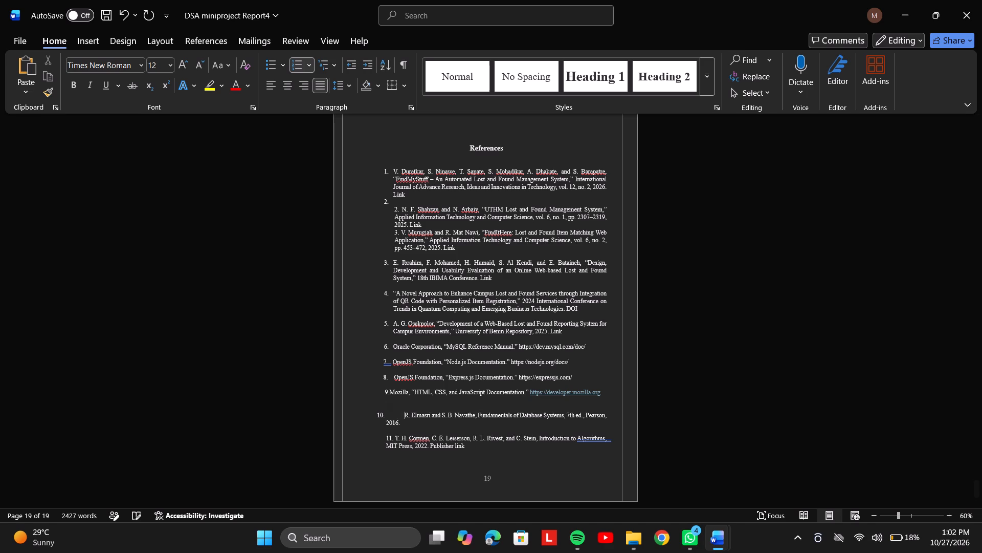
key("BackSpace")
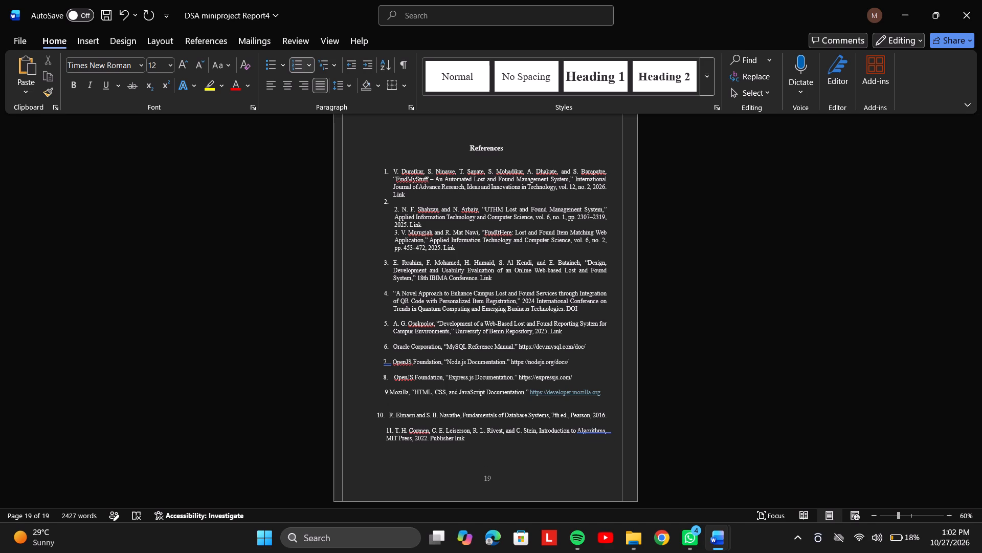
Remove the number from the Fundamentals of Database Systems reference, space it in, and renumber it "10." in front of the authors.
key("BackSpace")
key("BackSpace")
key("BackSpace")
key("BackSpace")
key("space")
key("space")
key("space")
key("space")
key("space")
key("space")
key("space")
key("space")
key("space")
key("space")
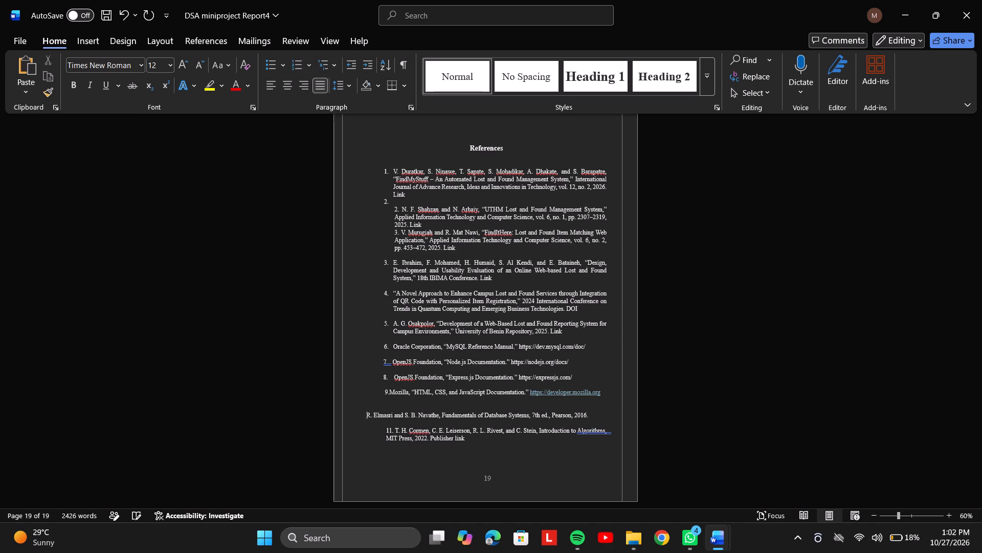
key("space")
key("space")
key("space")
key("space")
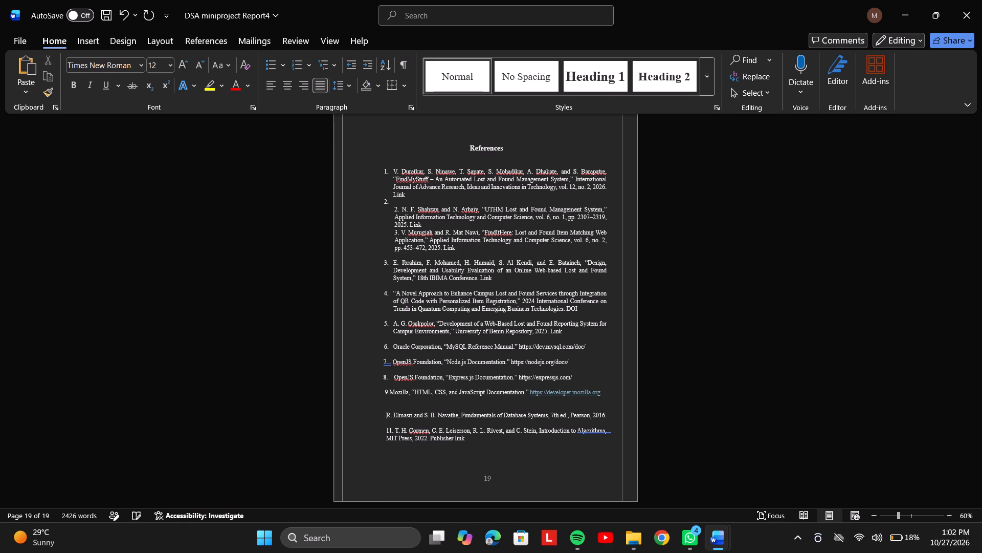
type("10")
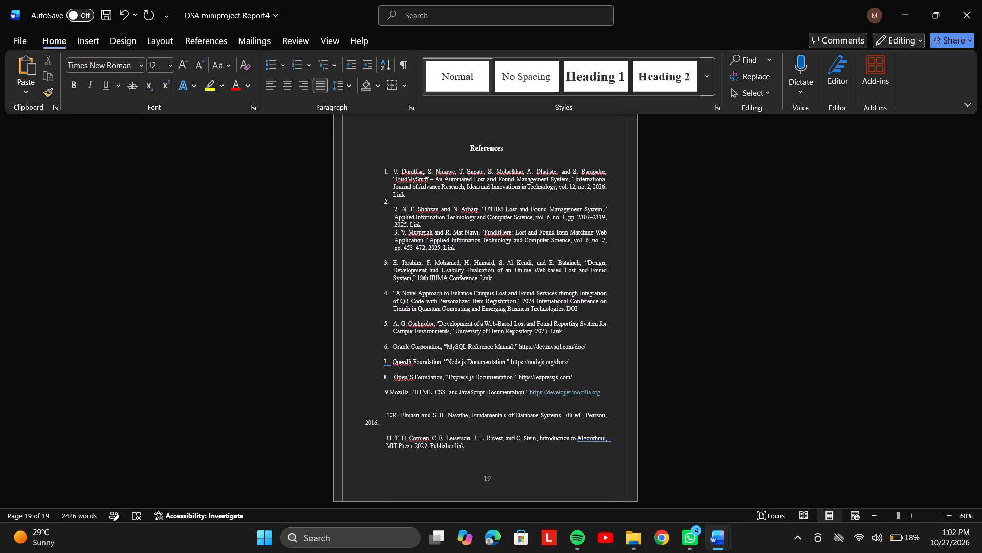
type(".")
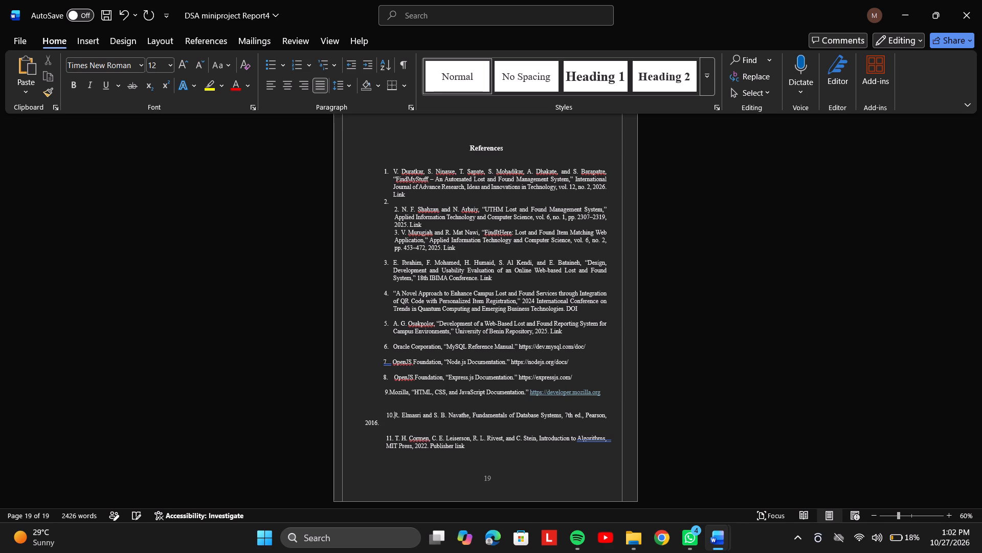
key("space")
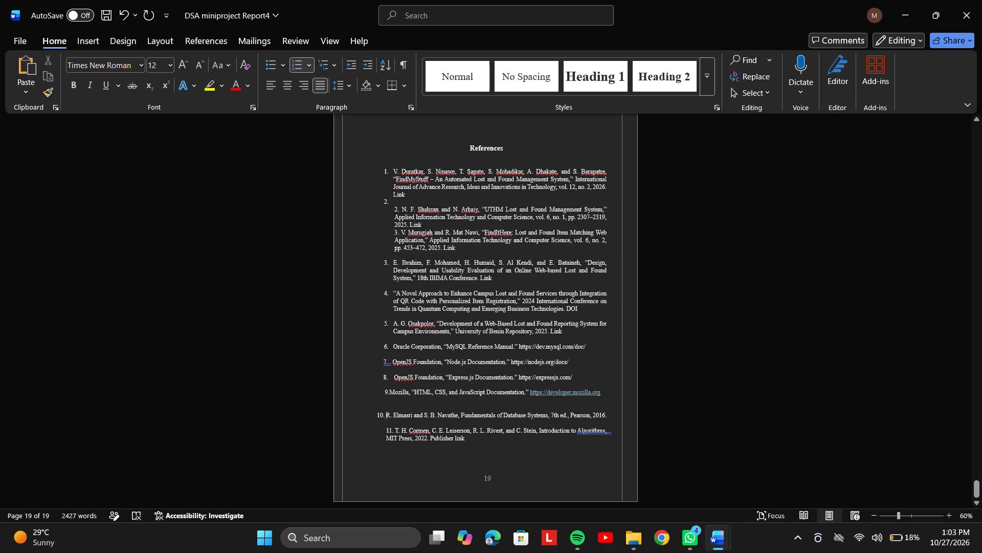
key("Tab")
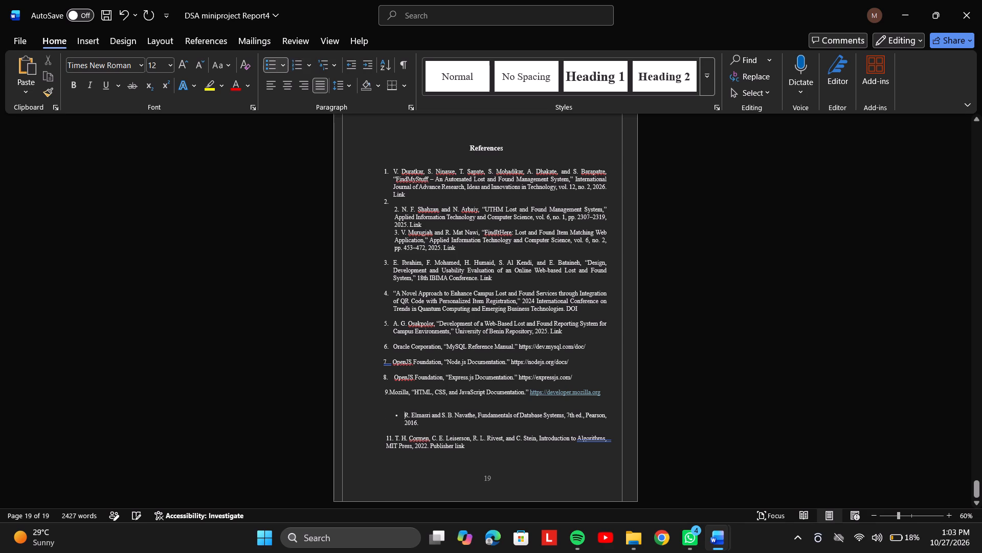
key("BackSpace")
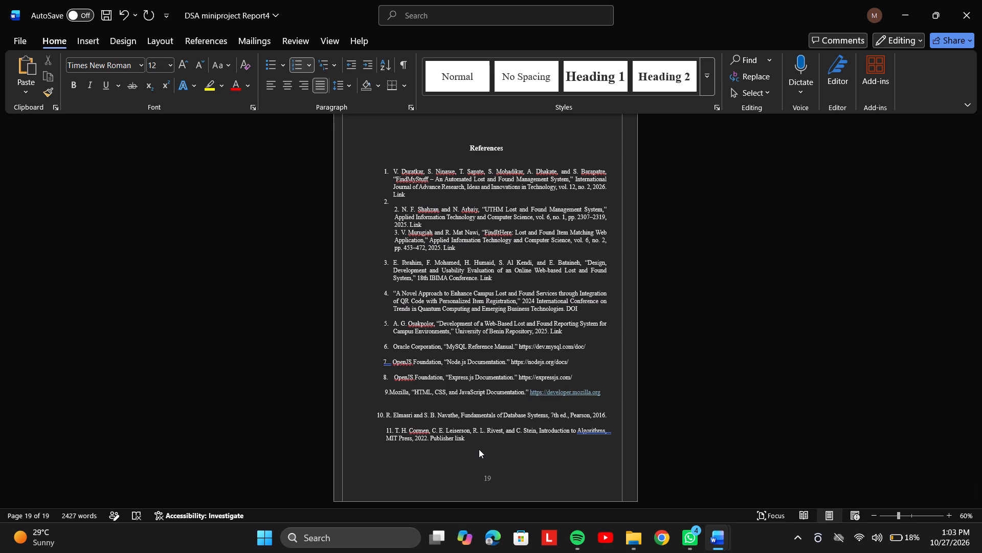
Save the report.
scroll(479, 449, "down", 7)
scroll(479, 449, "up", 3)
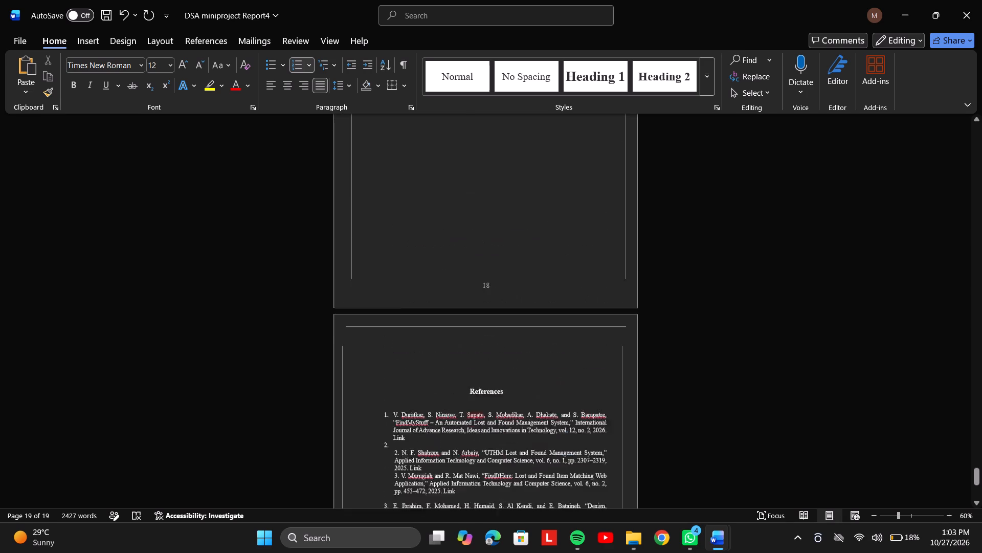
key("ctrl+s")
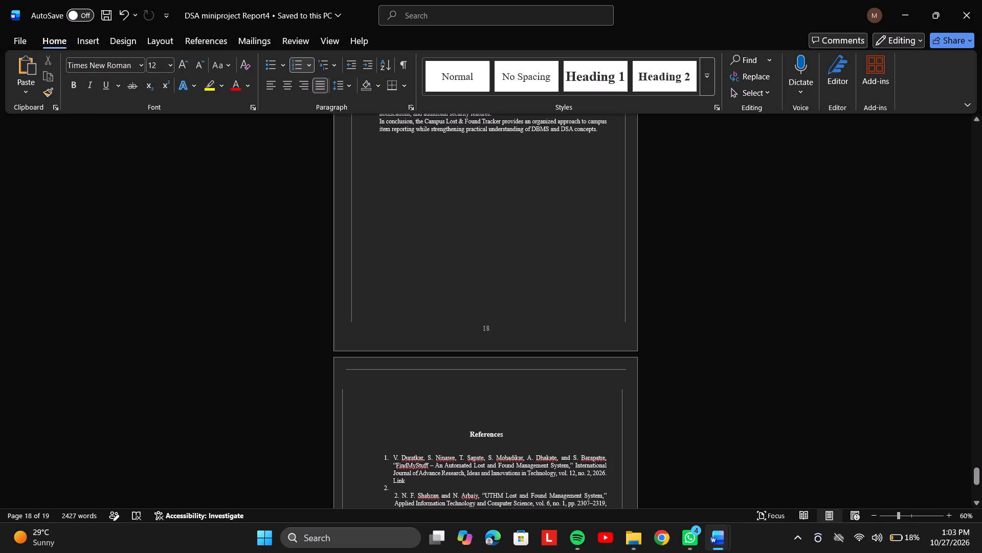
Look back through the report's pages from the references up to the title page.
scroll(285, 283, "up", 20)
scroll(285, 283, "up", 20)
scroll(285, 283, "up", 20)
scroll(285, 283, "right", 20)
scroll(285, 283, "right", 20)
scroll(285, 283, "right", 20)
scroll(285, 283, "up", 20)
scroll(285, 283, "up", 12)
scroll(285, 283, "right", 17)
scroll(285, 283, "up", 7)
scroll(285, 283, "right", 4)
scroll(285, 283, "up", 12)
scroll(285, 283, "right", 6)
scroll(285, 283, "up", 19)
scroll(285, 283, "right", 9)
scroll(285, 283, "up", 19)
scroll(285, 283, "right", 9)
scroll(285, 283, "up", 17)
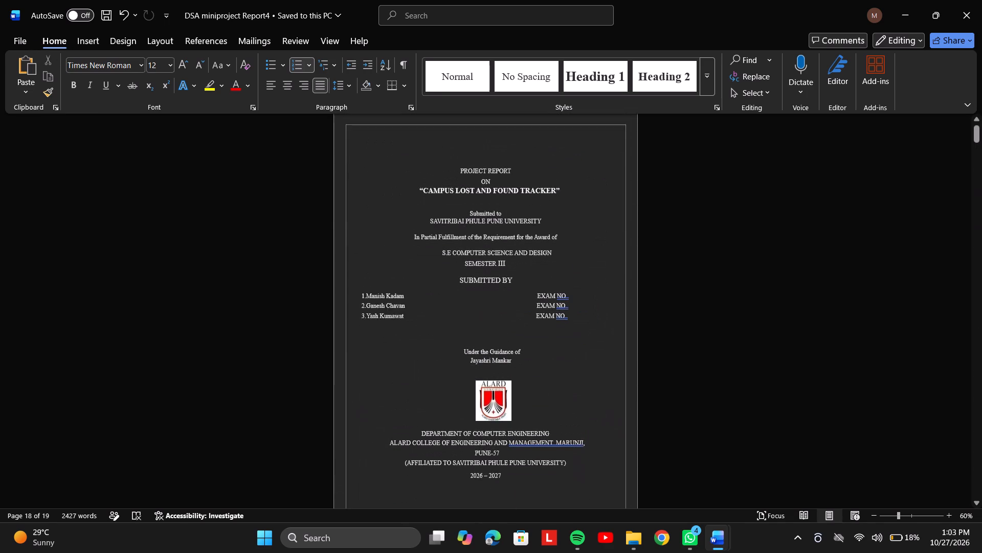
scroll(285, 283, "up", 7)
scroll(285, 283, "right", 2)
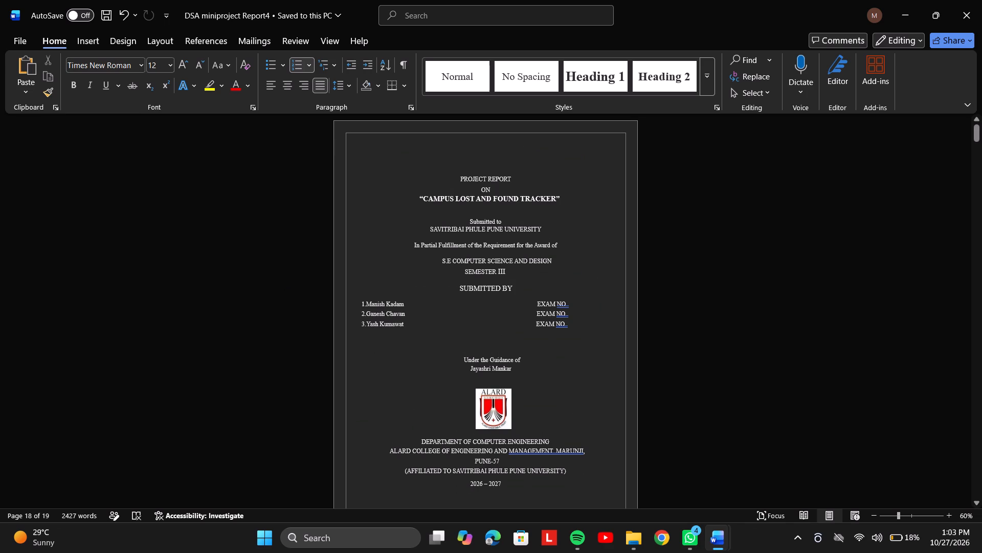
Review the report's pages from the title page through the certificate, acknowledgement and table of contents to the Objectives page.
scroll(486, 349, "down", 4)
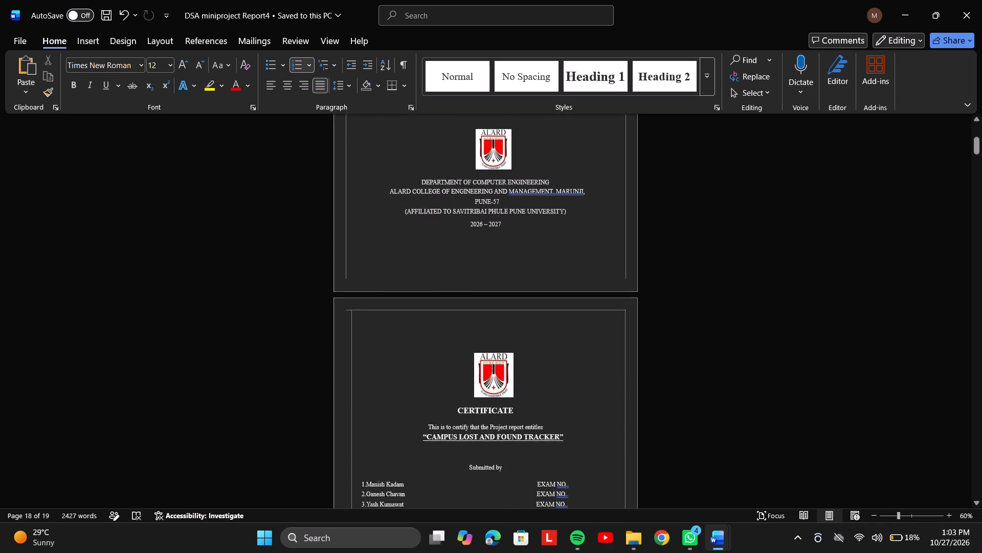
scroll(486, 349, "down", 3)
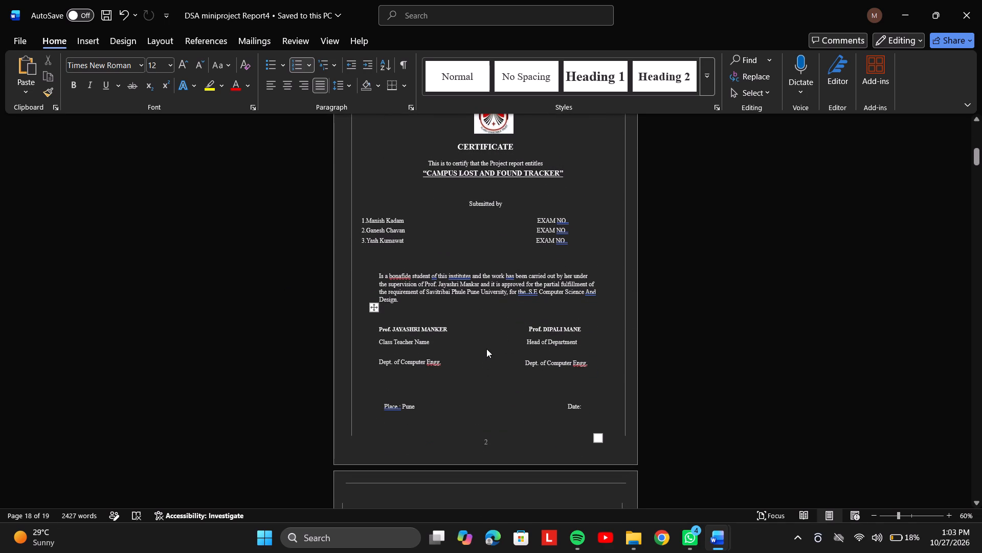
scroll(486, 349, "down", 2)
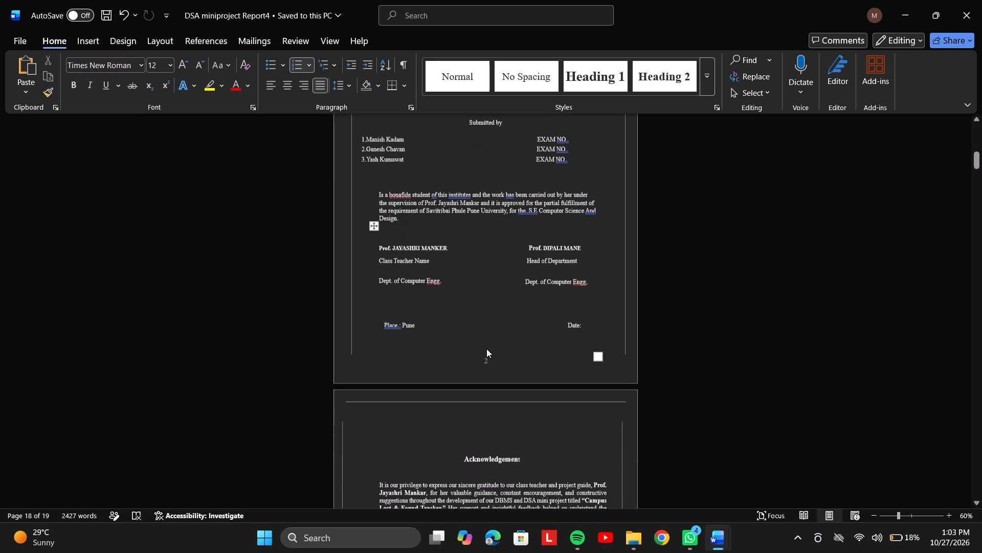
scroll(486, 349, "down", 1)
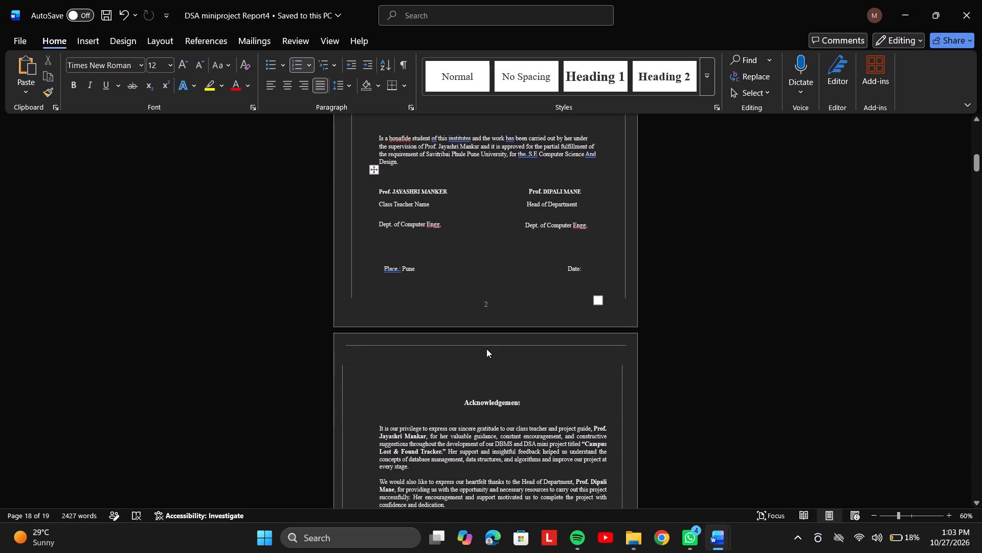
scroll(486, 349, "down", 4)
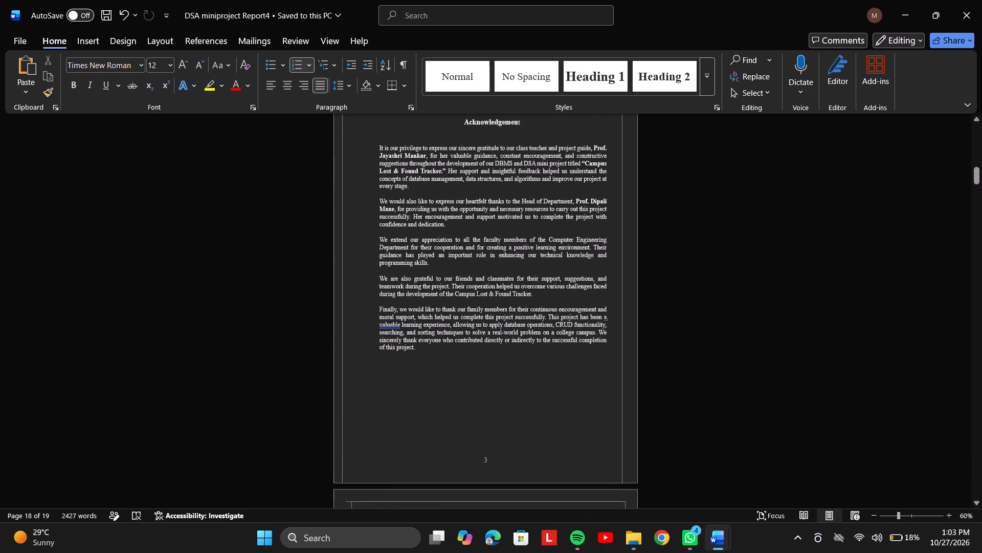
scroll(486, 349, "down", 4)
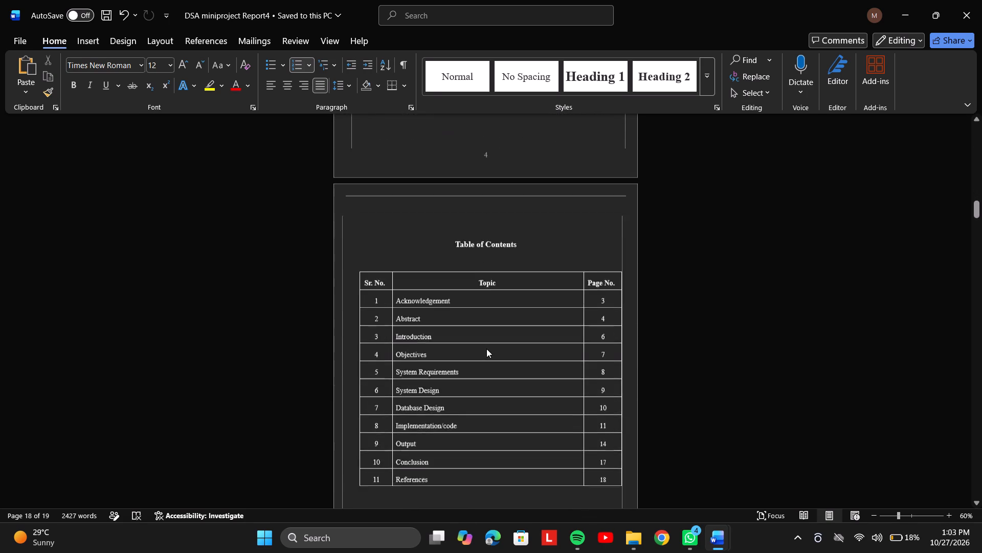
scroll(486, 349, "down", 5)
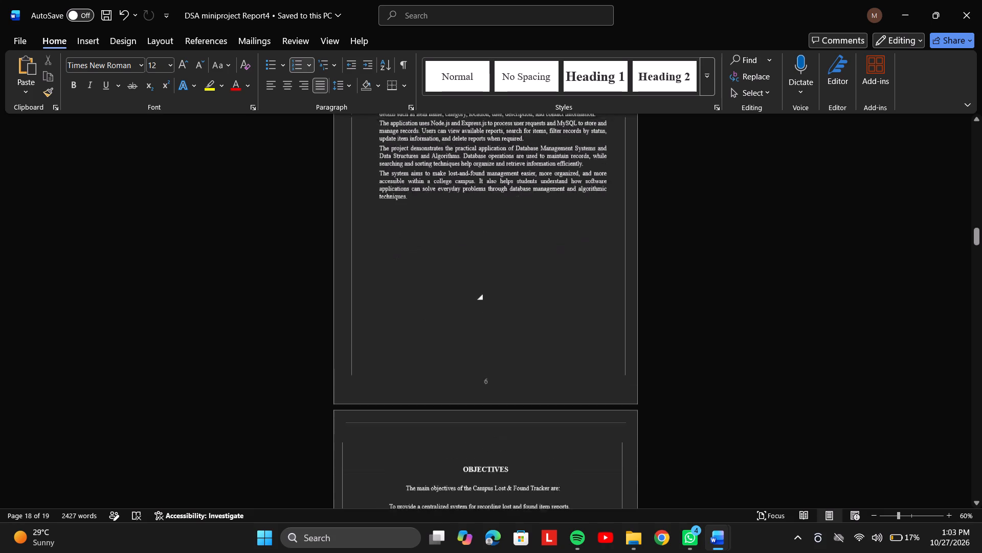
scroll(486, 349, "down", 4)
scroll(486, 349, "up", 2)
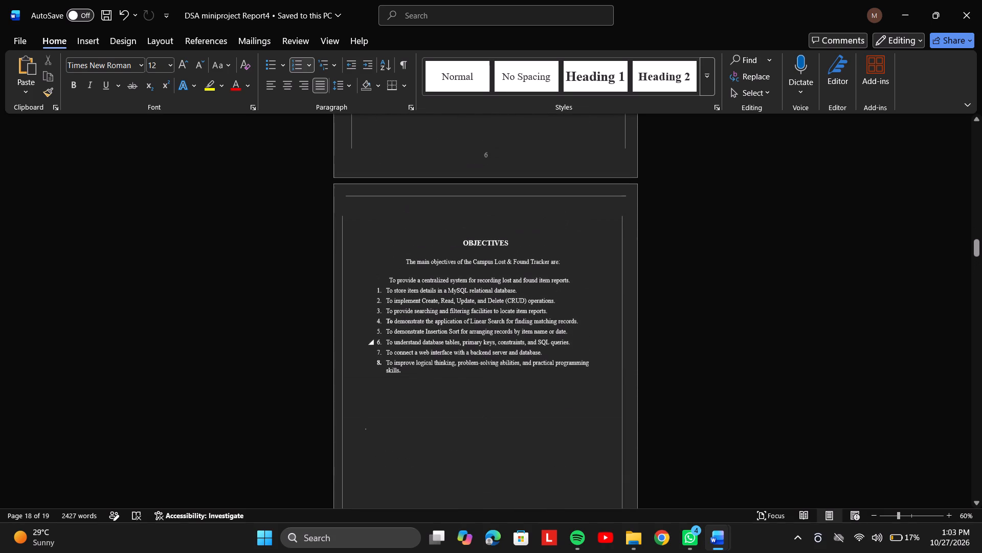
Try left and centre alignment on the whole Objectives section, including its heading and numbered list, and settle on justified.
left_click_drag(451, 245, 476, 390)
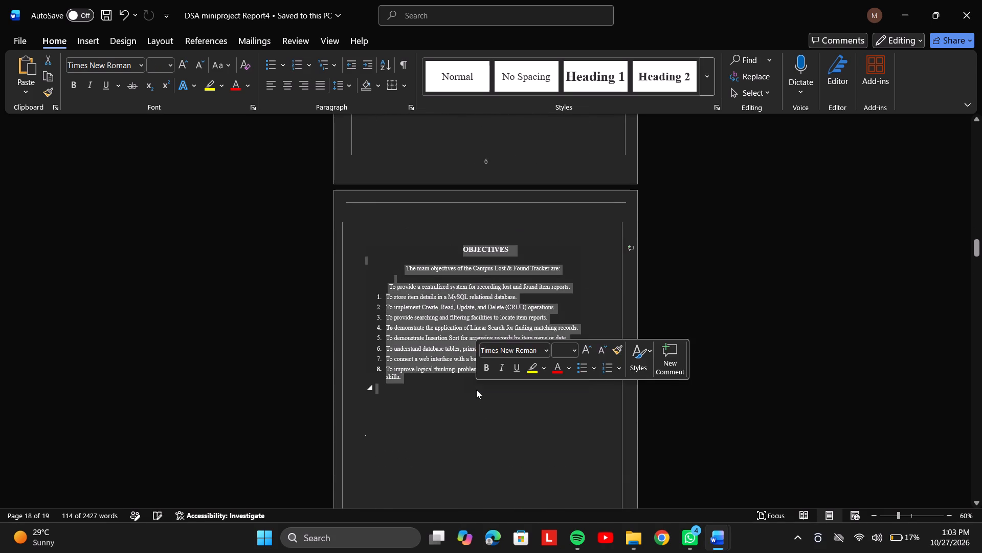
left_click(322, 86)
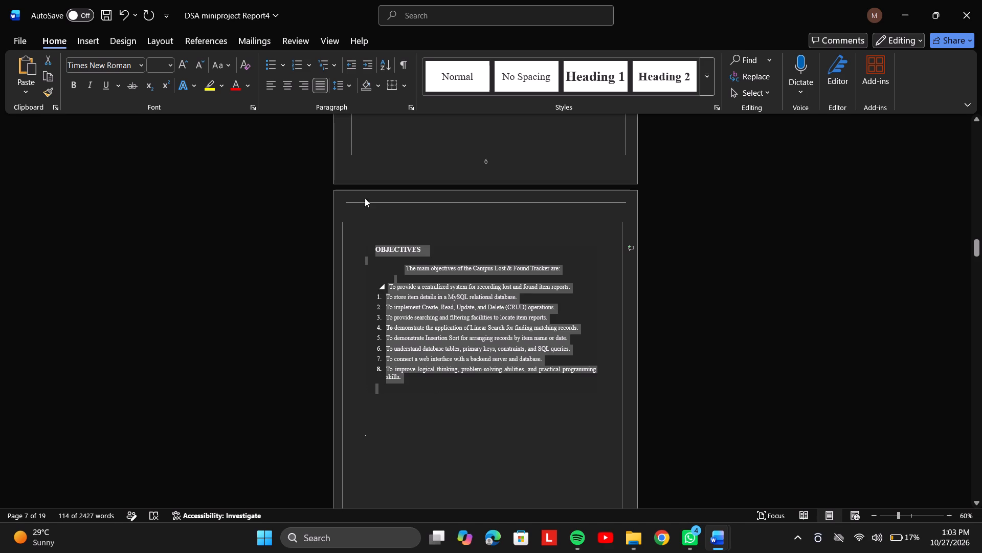
left_click(314, 83)
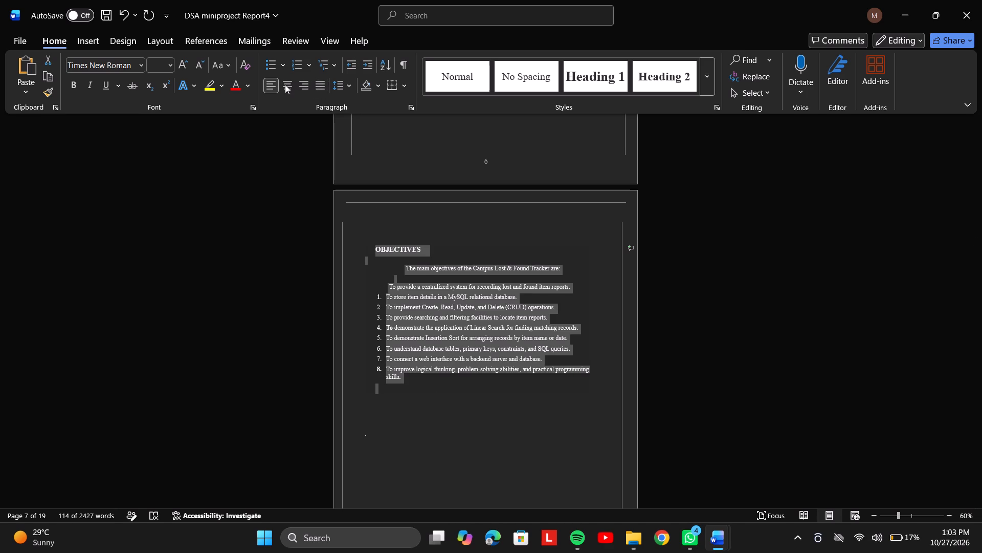
left_click(274, 86)
left_click(314, 83)
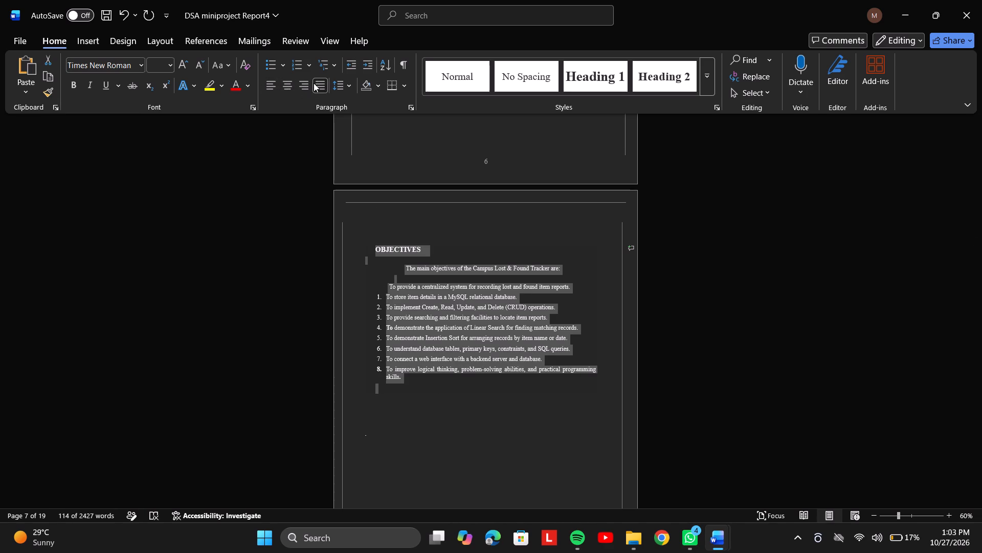
left_click(286, 83)
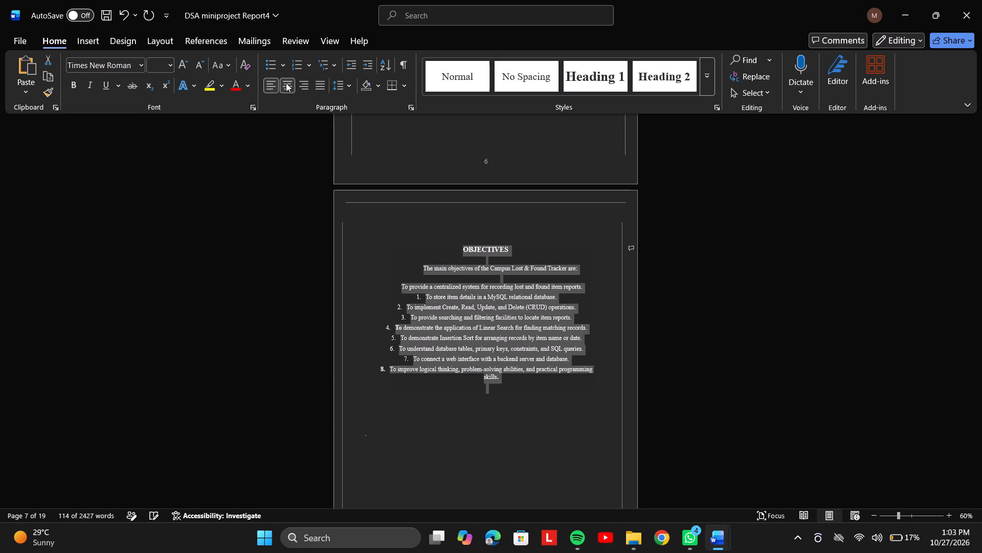
left_click(267, 83)
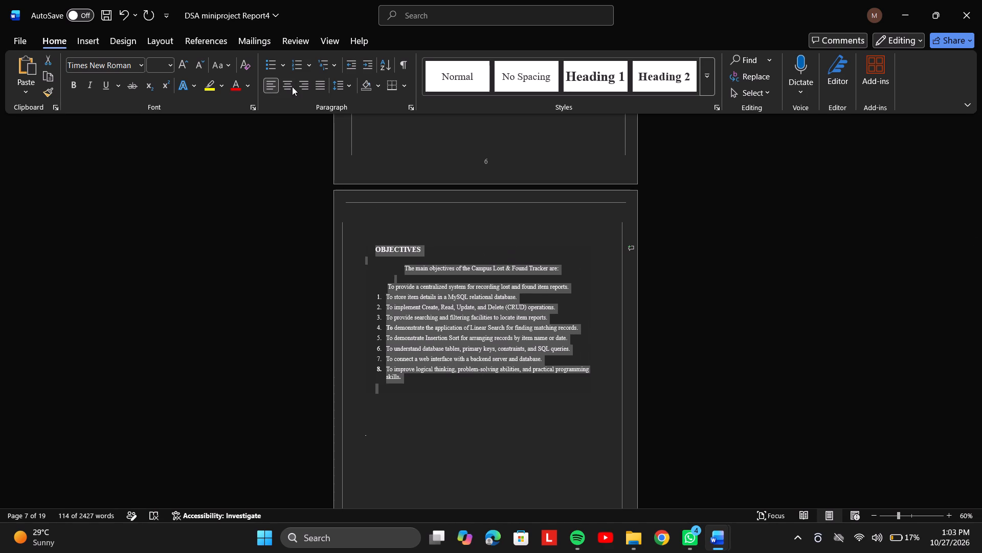
left_click(306, 84)
left_click(316, 86)
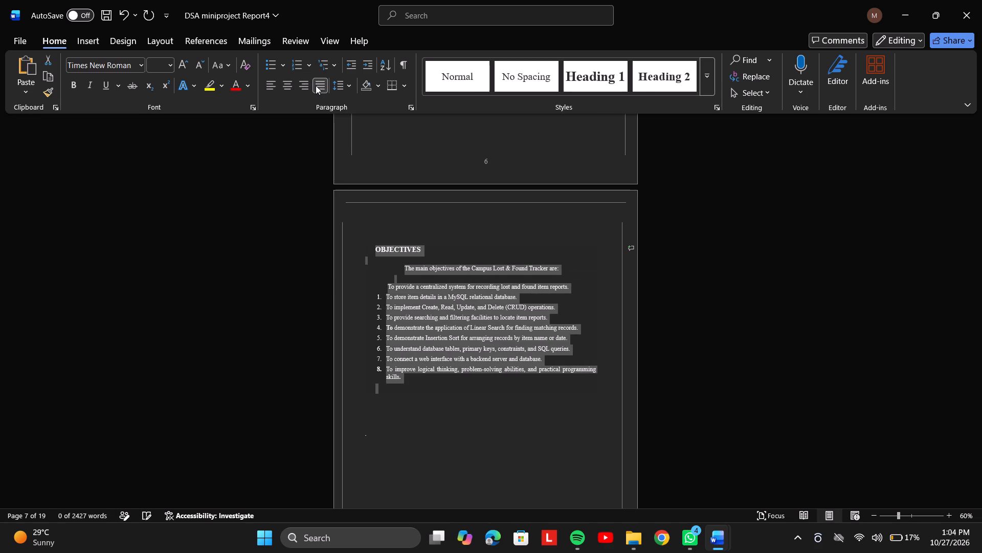
left_click(496, 202)
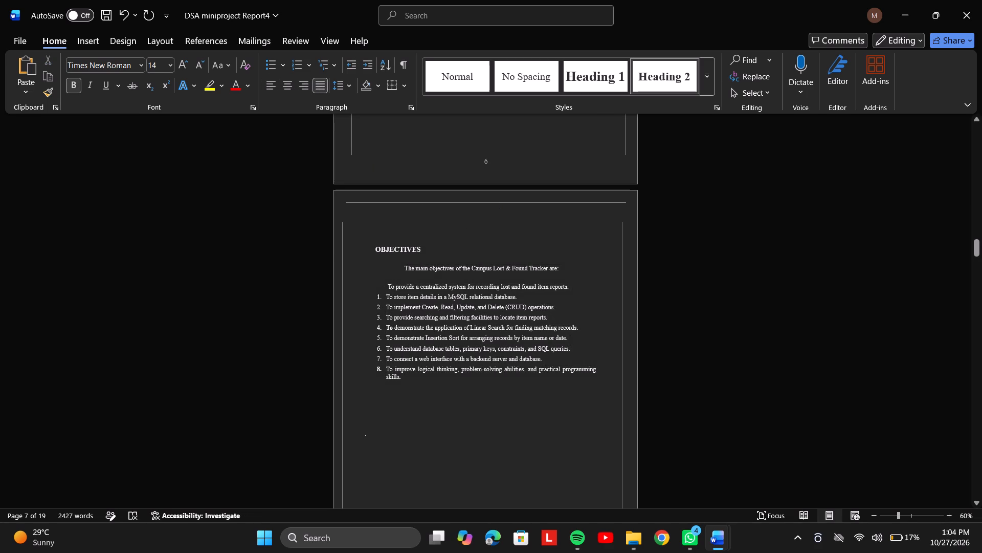
Indent the OBJECTIVES heading from the left margin toward the middle of its line.
scroll(493, 412, "down", 2)
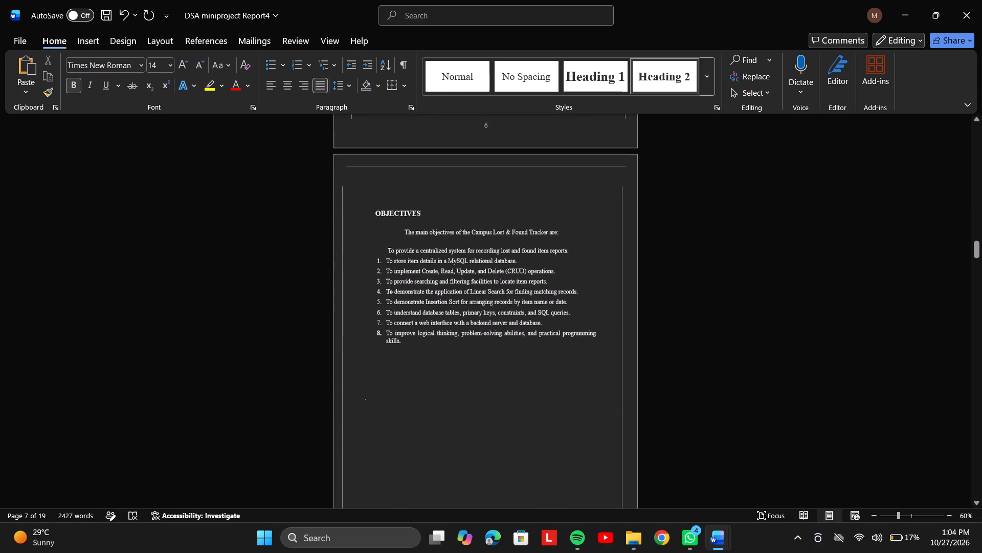
left_click(376, 214)
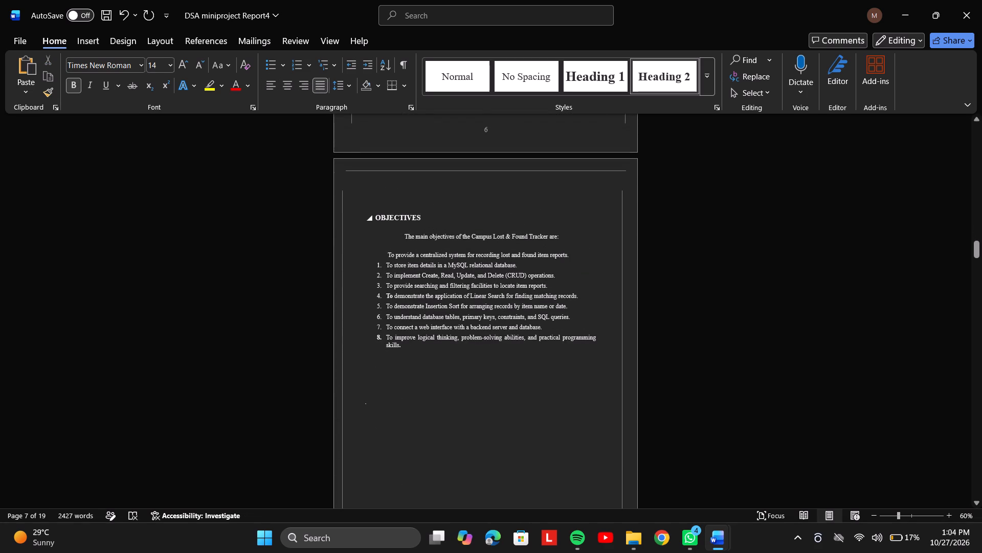
key("Tab")
key("Tab")
key("Tab")
key("Tab")
key("Tab")
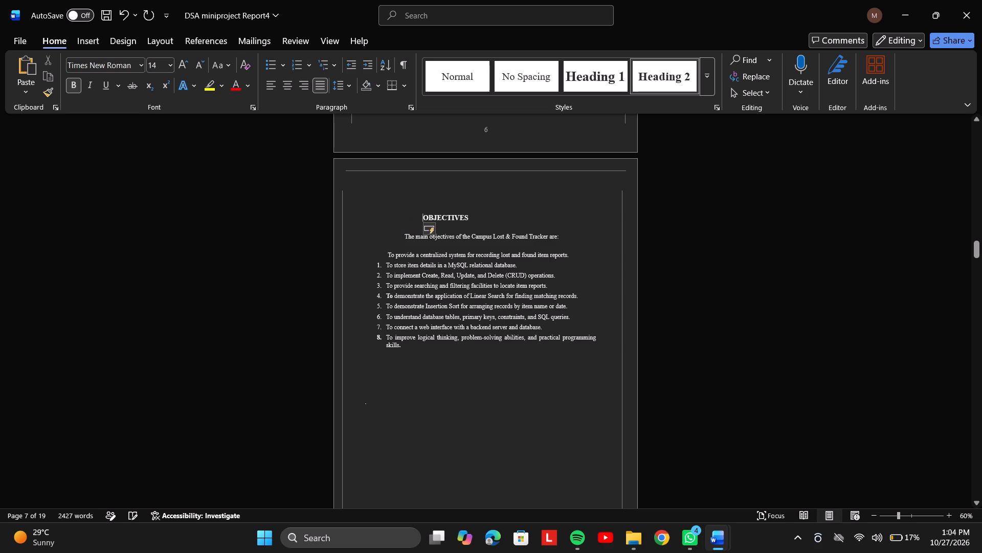
key("Tab")
key("Tab")
Check the layout of the remaining pages, from System Requirements through the code and output screenshots to the Conclusion.
scroll(376, 214, "down", 3)
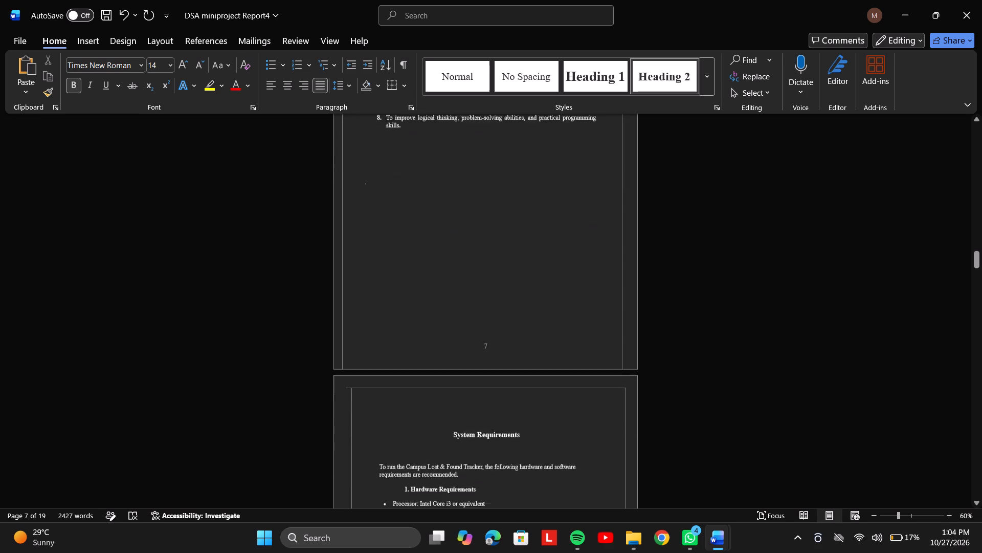
scroll(376, 214, "down", 10)
scroll(376, 214, "up", 2)
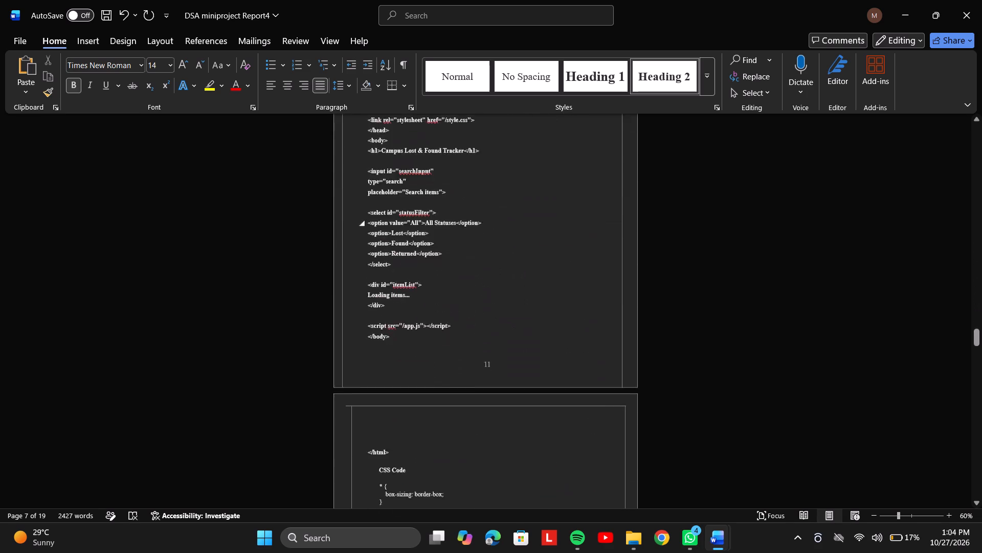
scroll(376, 214, "up", 6)
scroll(376, 214, "down", 4)
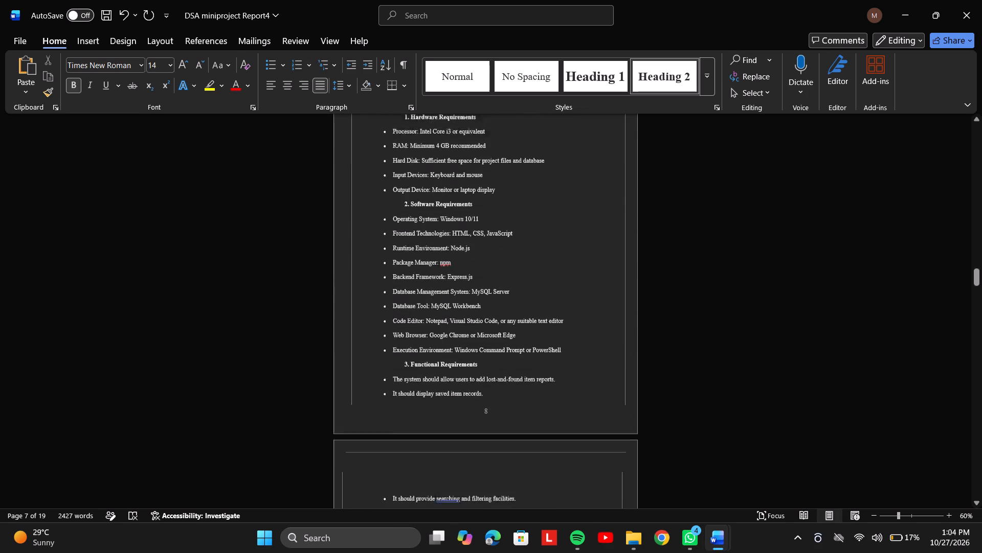
scroll(376, 214, "down", 4)
scroll(376, 214, "up", 4)
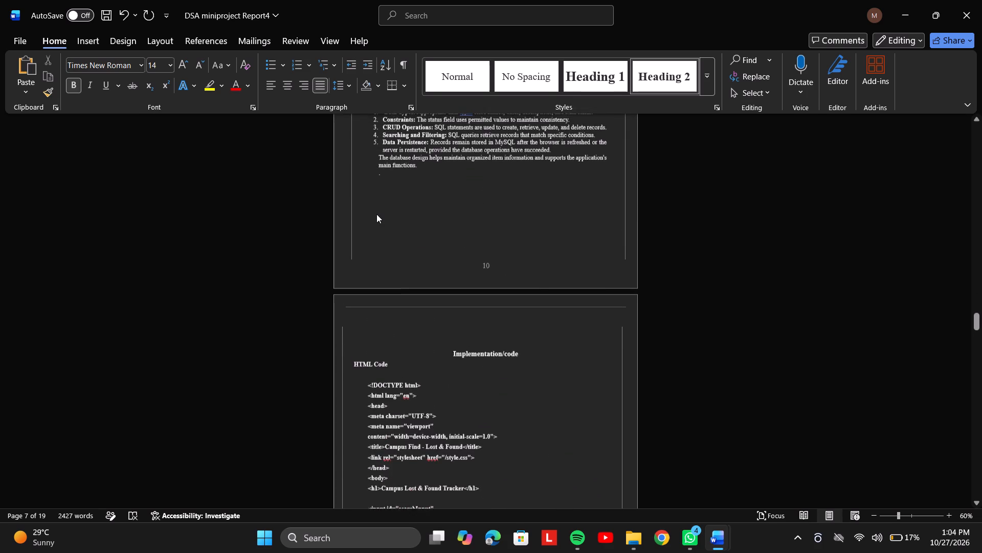
scroll(376, 214, "down", 11)
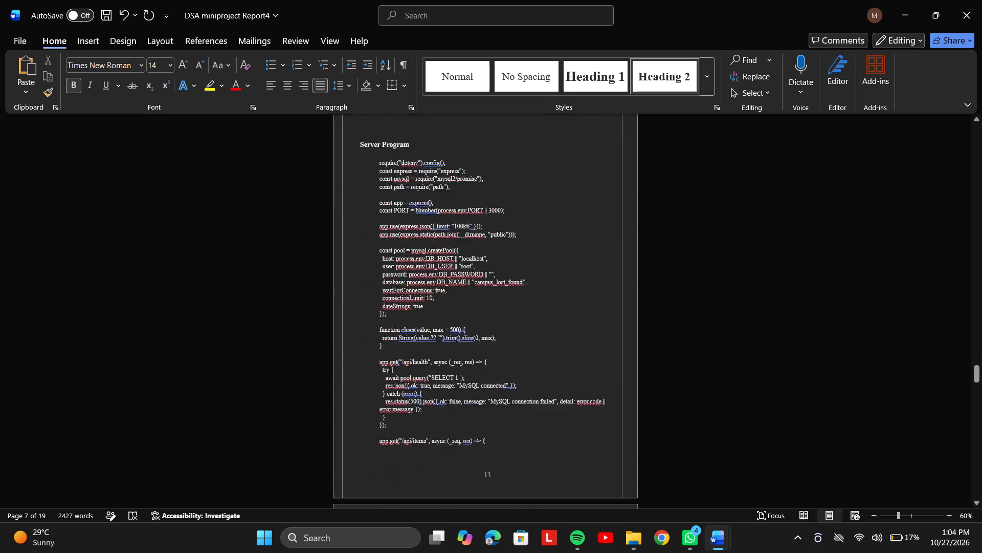
scroll(376, 214, "down", 8)
scroll(376, 214, "up", 2)
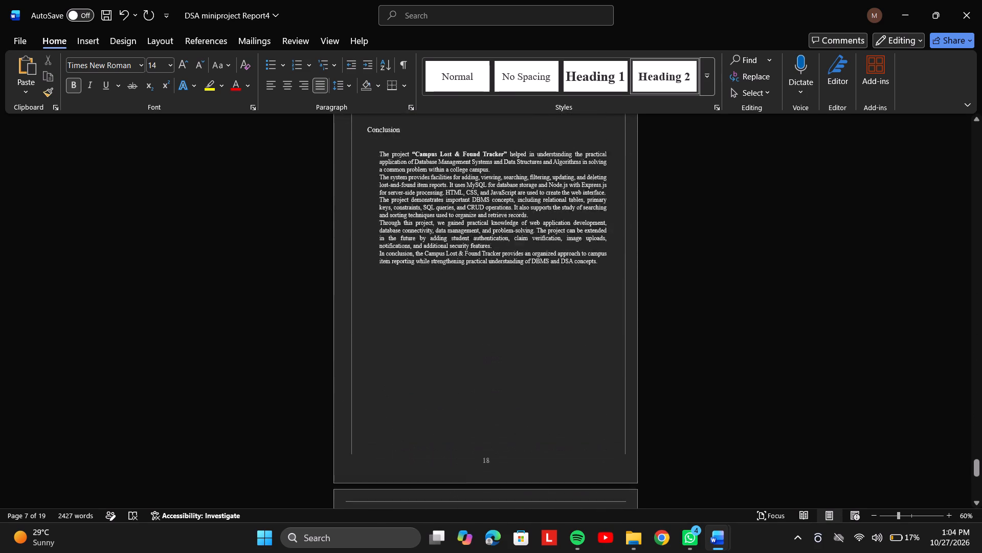
scroll(376, 214, "up", 5)
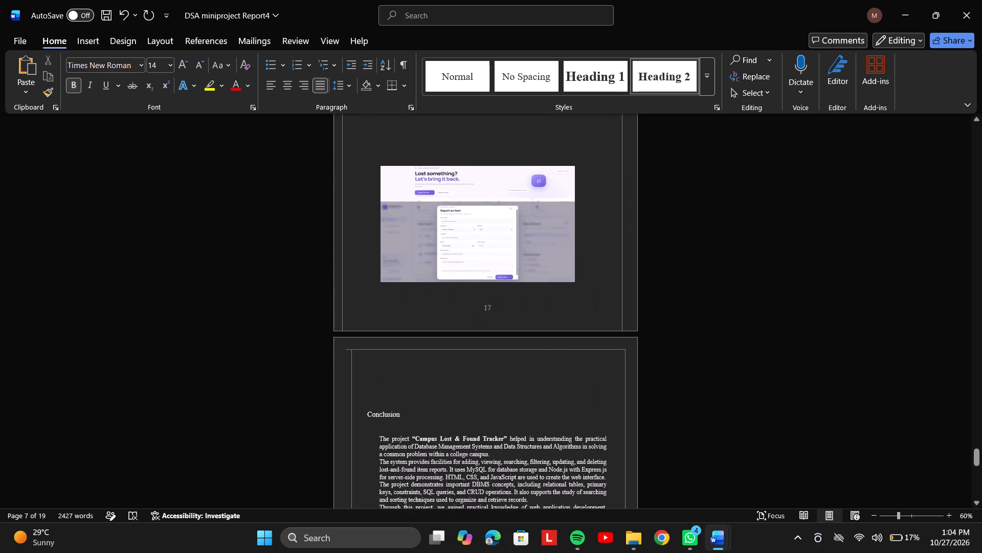
scroll(376, 214, "up", 3)
scroll(376, 214, "down", 2)
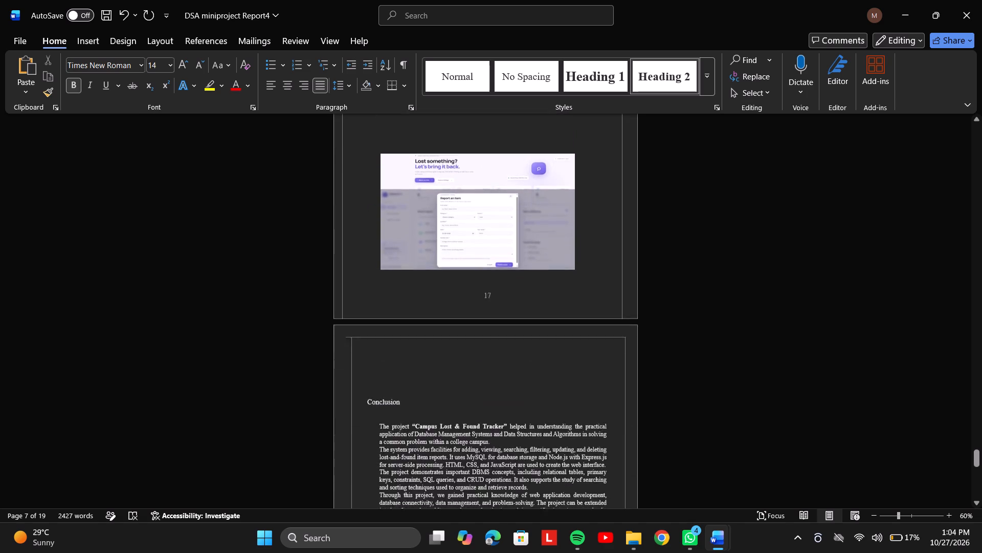
scroll(376, 214, "down", 3)
scroll(376, 214, "up", 4)
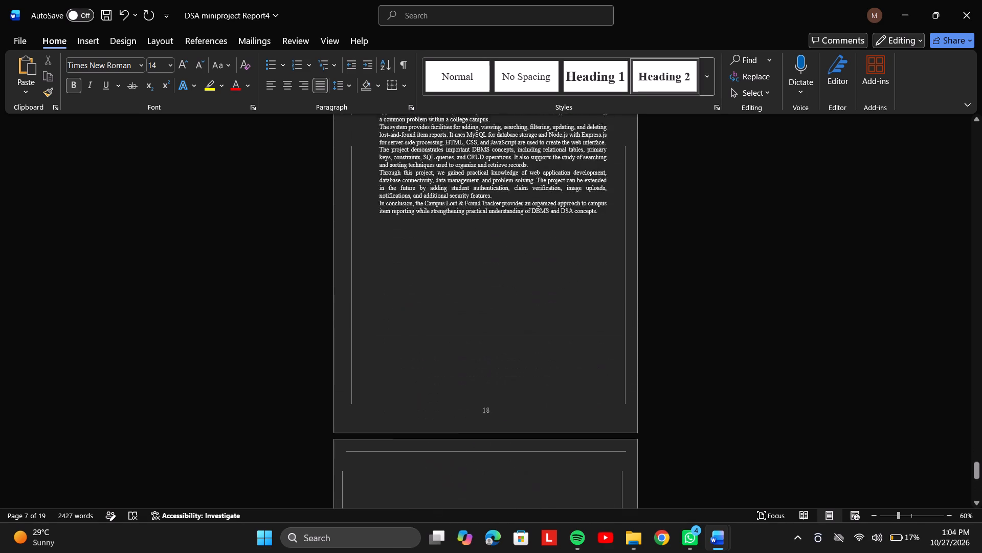
scroll(376, 214, "up", 1)
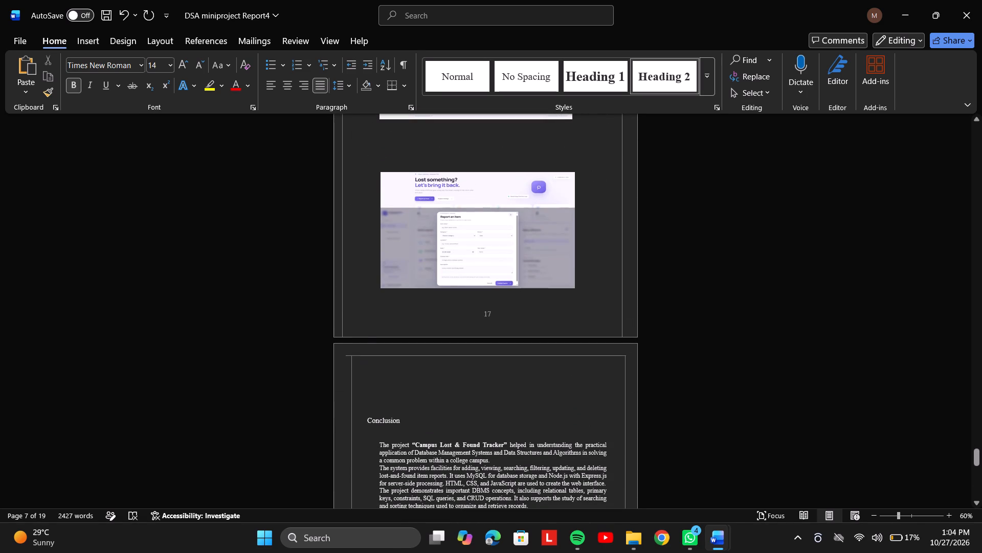
Indent the Conclusion heading on page 18 so it sits near the middle of its line.
left_click(369, 422)
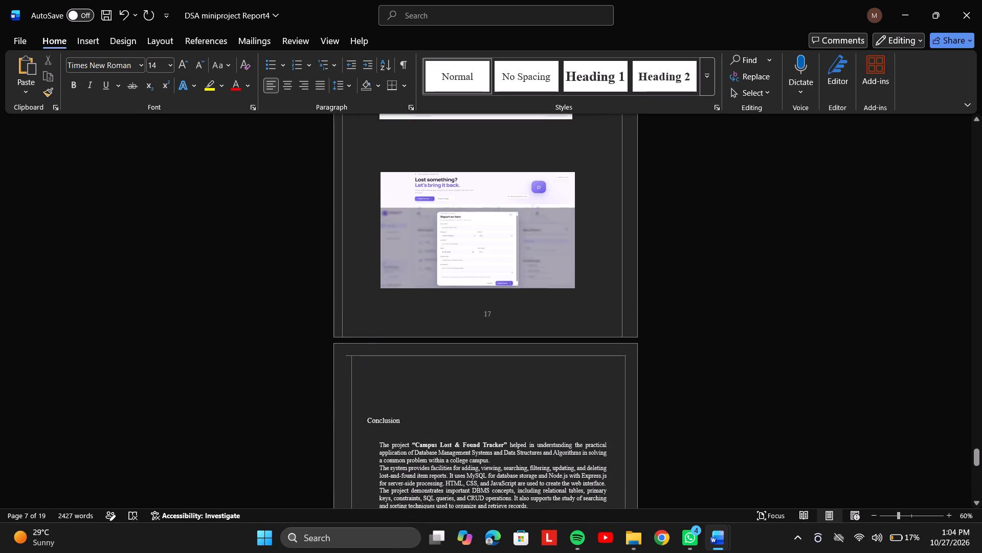
key("Tab")
key("Tab")
key("Tab")
key("Tab")
key("Tab")
key("Tab")
key("Tab")
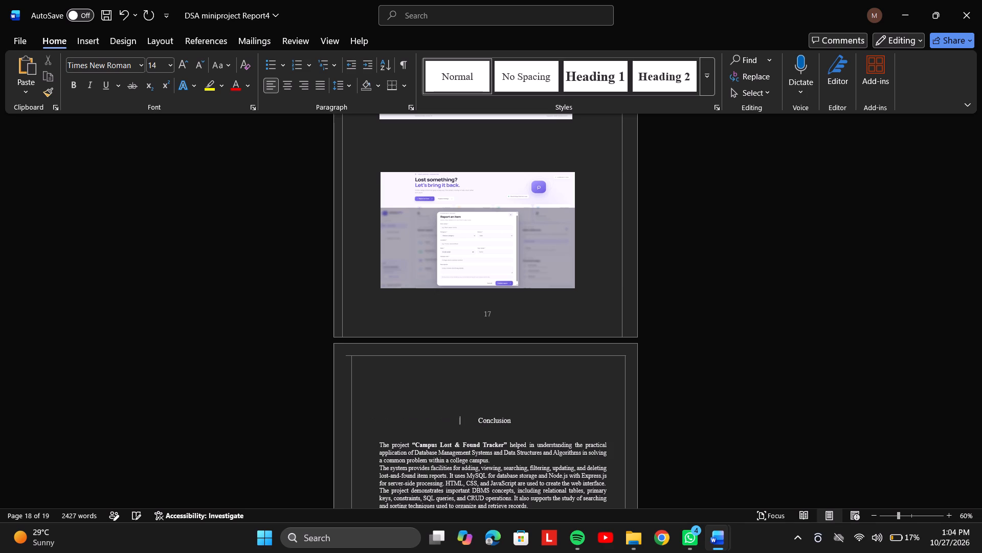
key("BackSpace")
Save the report.
scroll(475, 471, "down", 2)
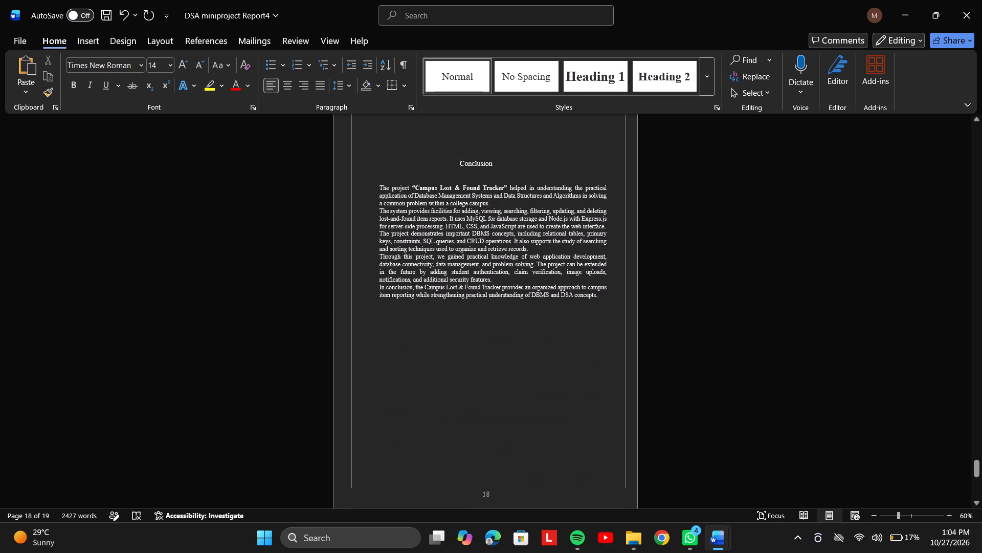
key("ctrl+s")
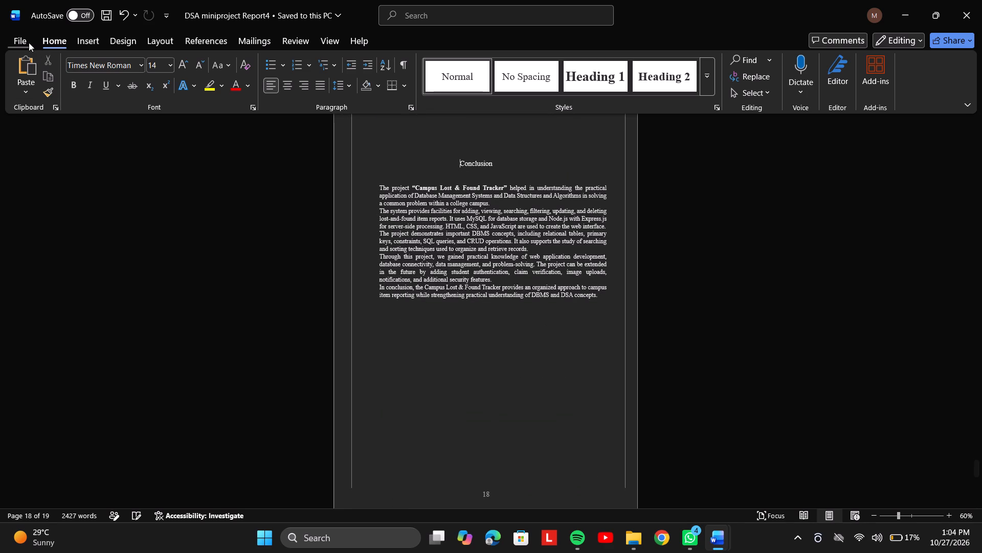
Open the report's print preview and check the layout from the cover page through the Table of Contents on page 5.
left_click(29, 42)
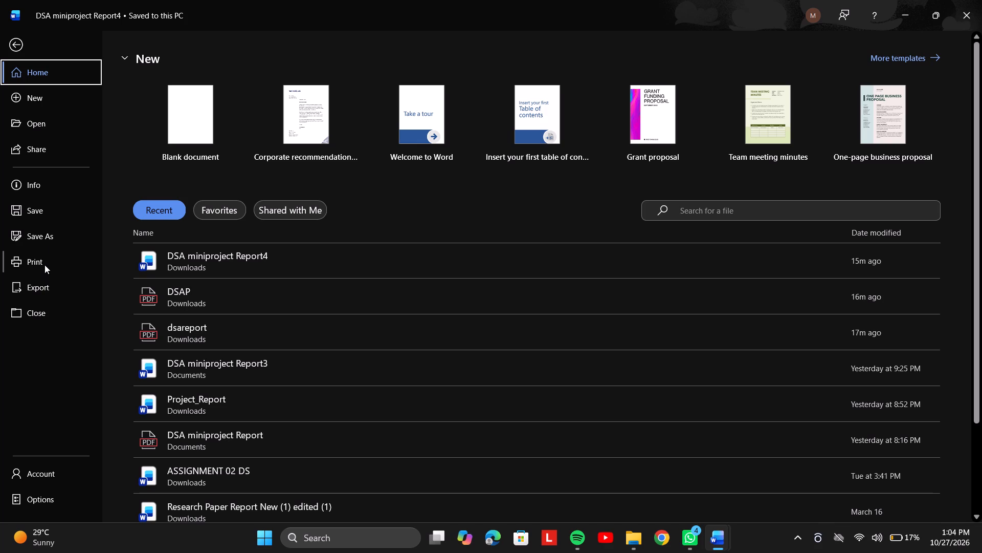
left_click(45, 264)
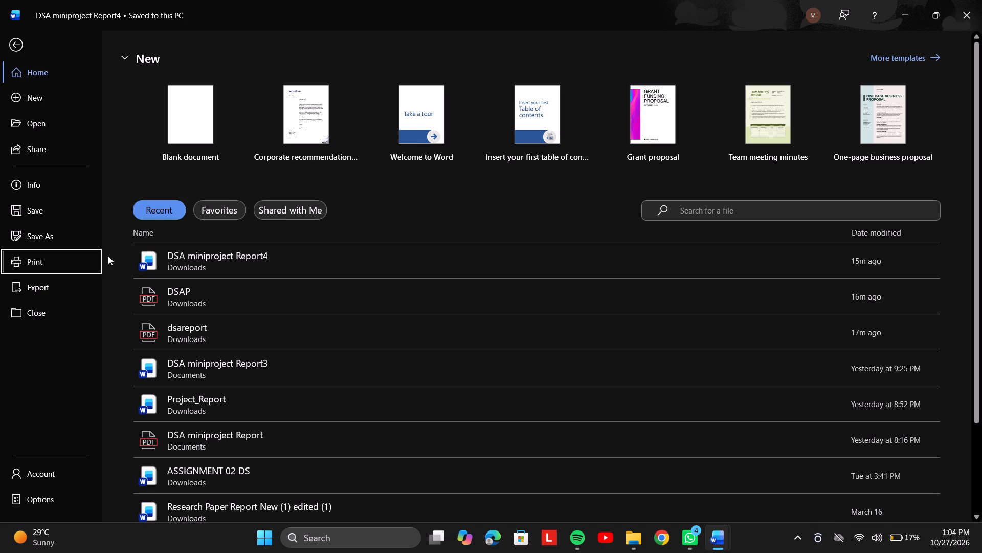
scroll(619, 351, "up", 20)
scroll(619, 351, "up", 20)
scroll(619, 351, "up", 20)
scroll(619, 351, "up", 20)
scroll(619, 351, "up", 20)
scroll(619, 351, "up", 20)
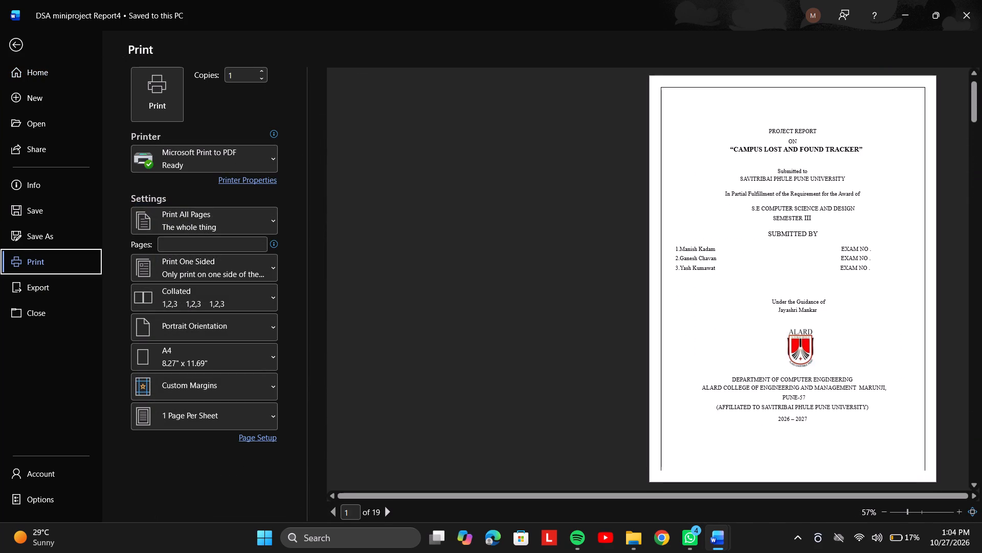
scroll(619, 351, "up", 20)
scroll(619, 351, "up", 20)
scroll(619, 351, "up", 20)
scroll(619, 351, "down", 1)
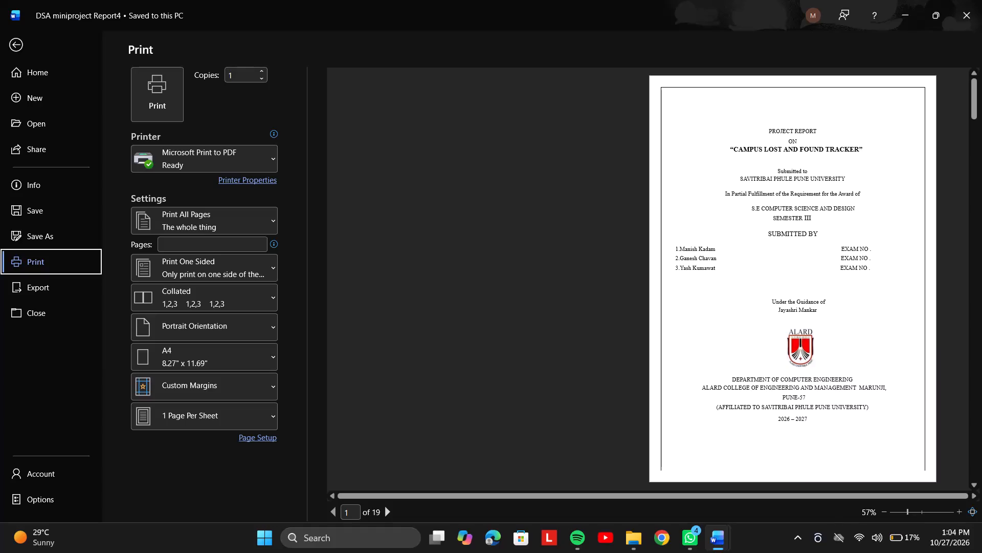
scroll(619, 351, "down", 1)
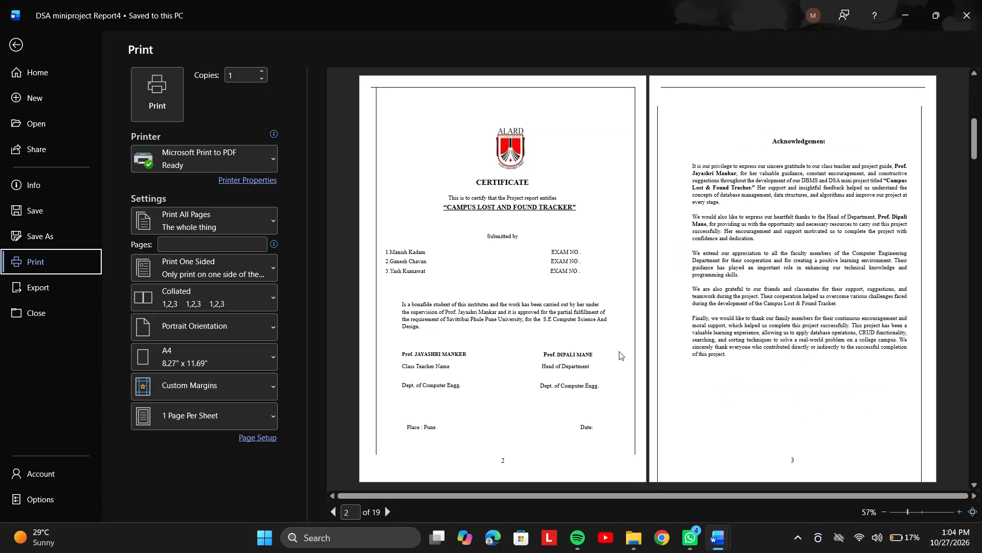
scroll(619, 351, "down", 4)
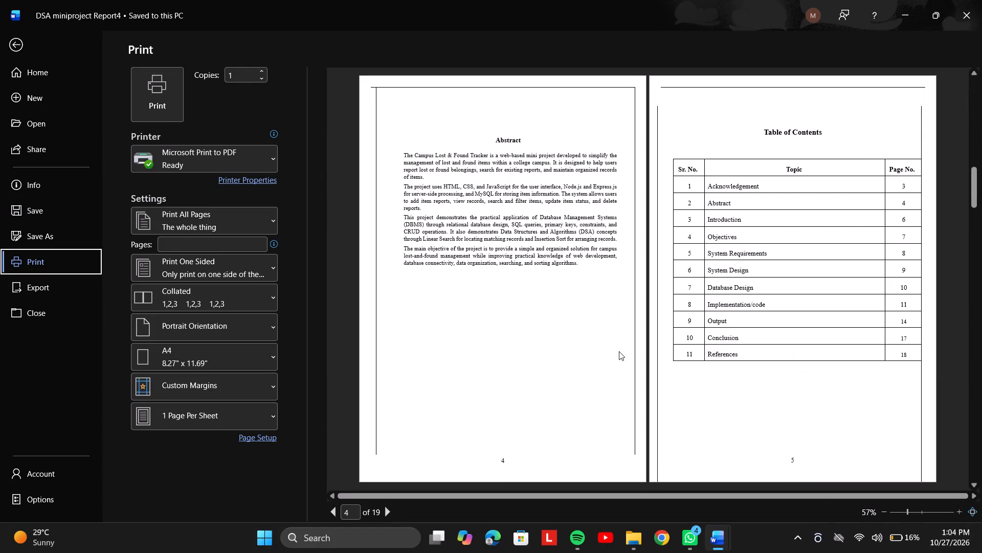
scroll(619, 351, "down", 2)
scroll(619, 351, "up", 3)
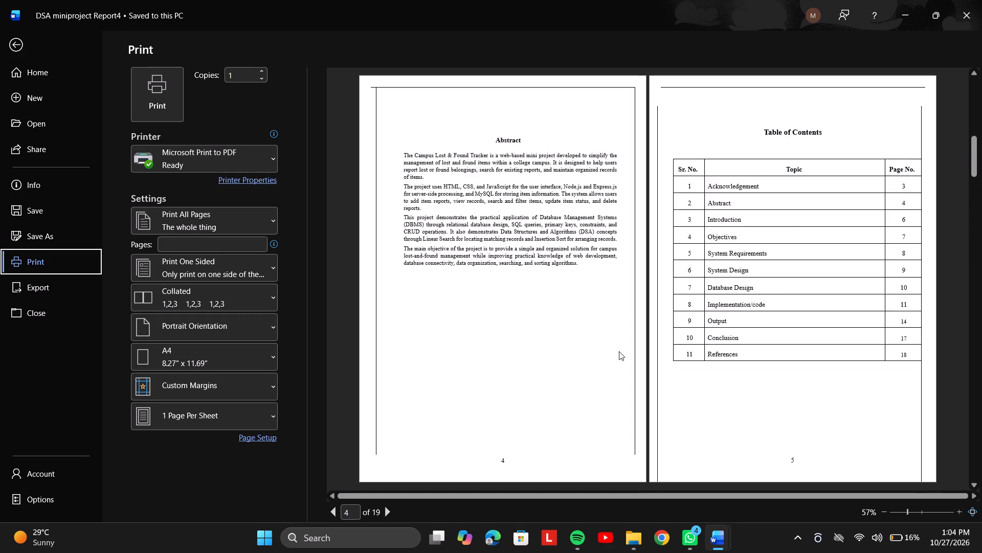
scroll(619, 351, "down", 1)
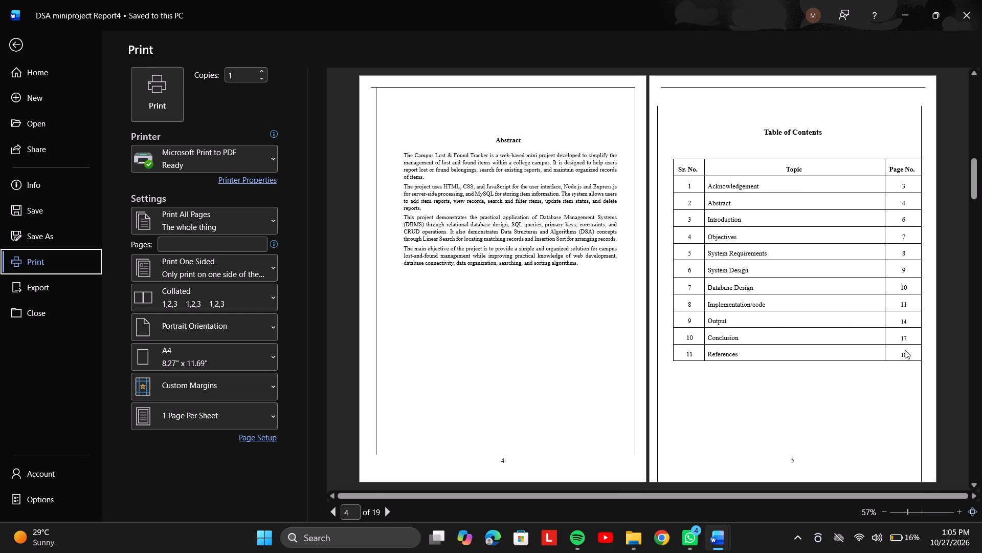
Check the print preview of the remaining pages through the Conclusion and References, and review back to the cover page.
left_click(904, 355)
scroll(777, 421, "down", 8)
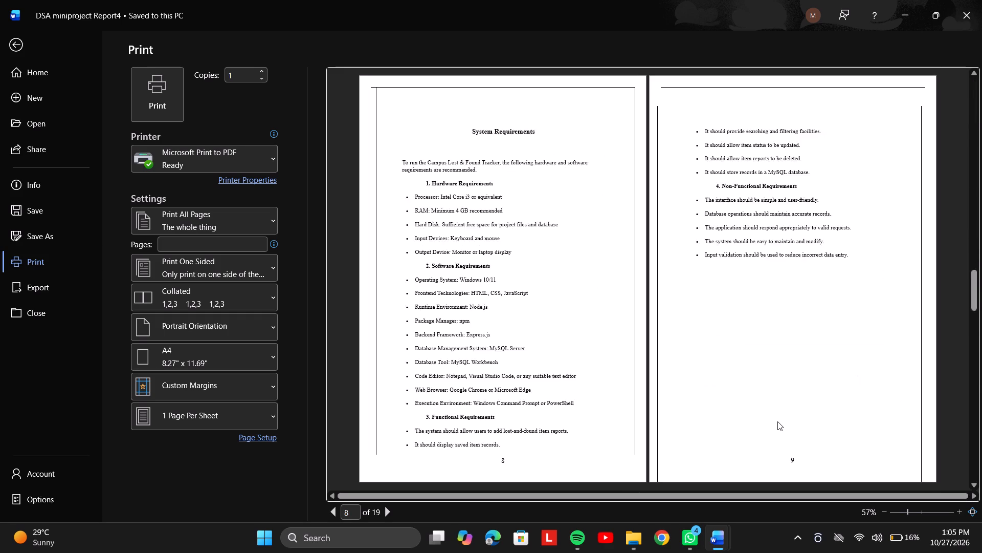
scroll(777, 421, "down", 8)
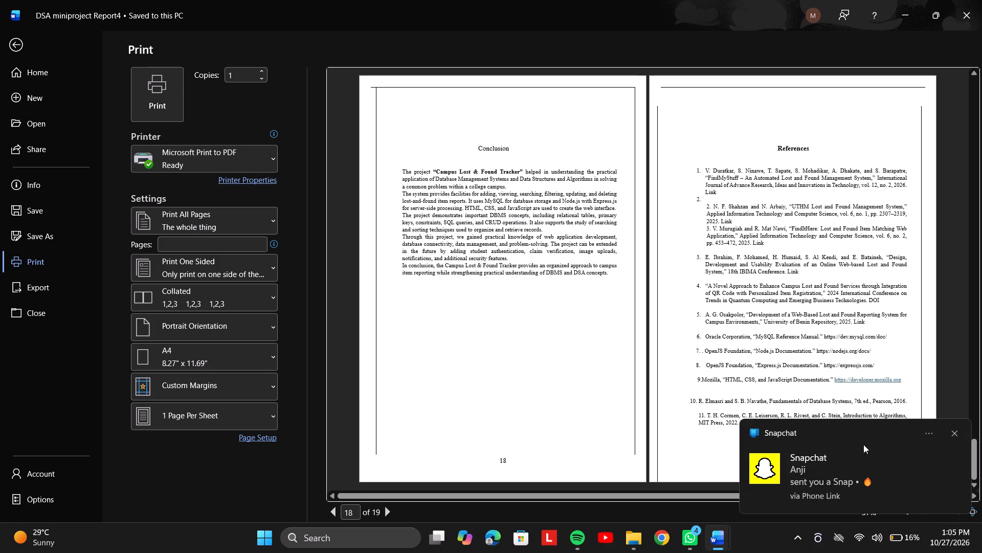
left_click(957, 431)
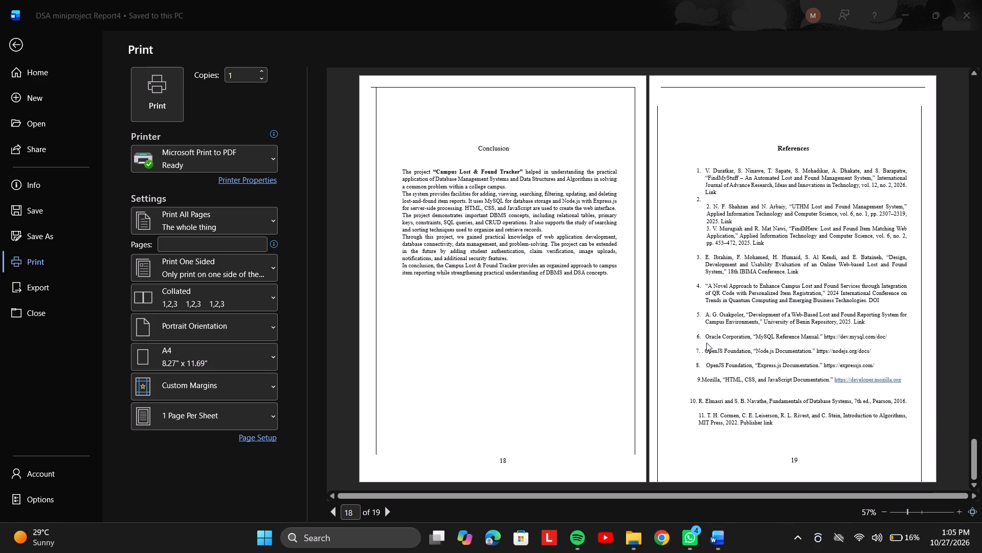
scroll(706, 343, "up", 1)
scroll(706, 343, "down", 6)
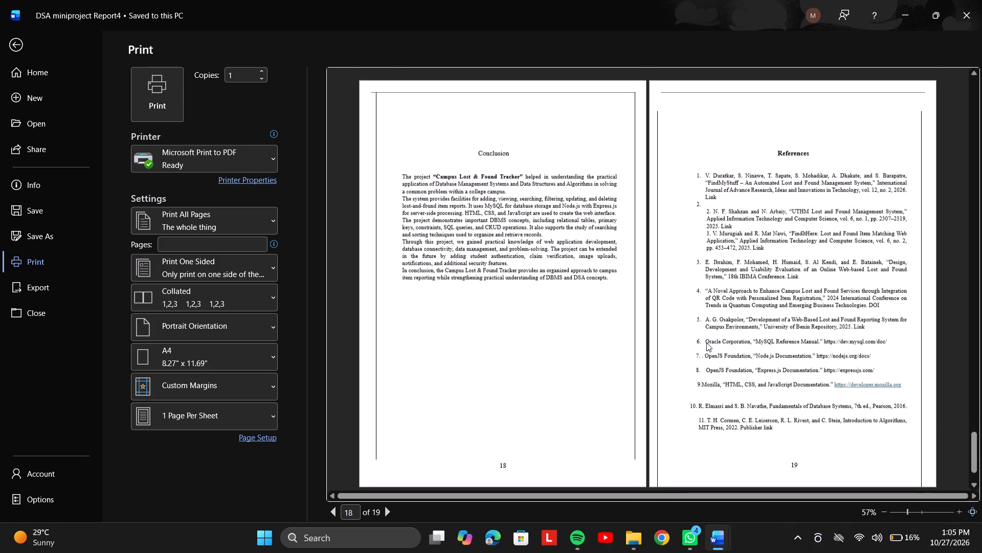
scroll(631, 329, "down", 8)
scroll(631, 329, "up", 1)
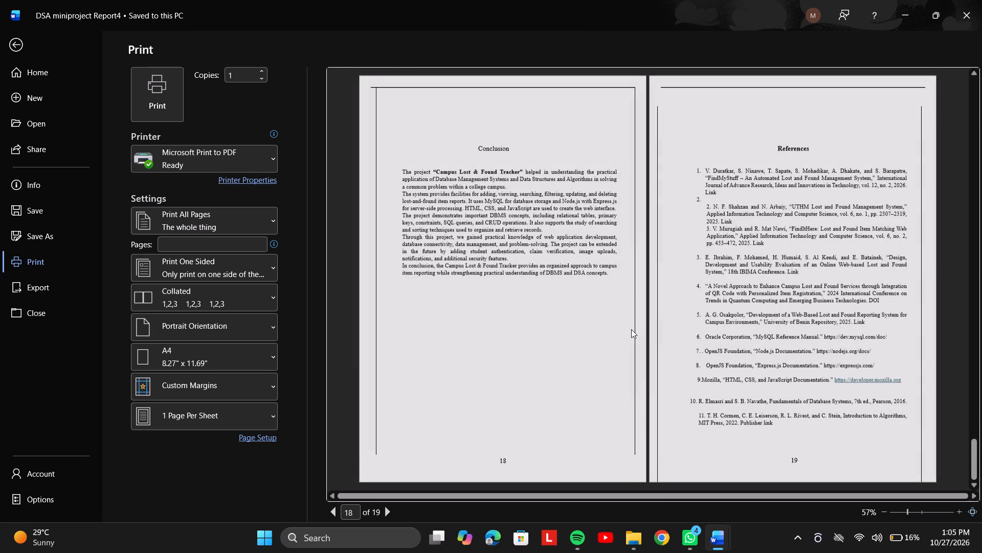
scroll(631, 329, "up", 1)
scroll(631, 329, "down", 1)
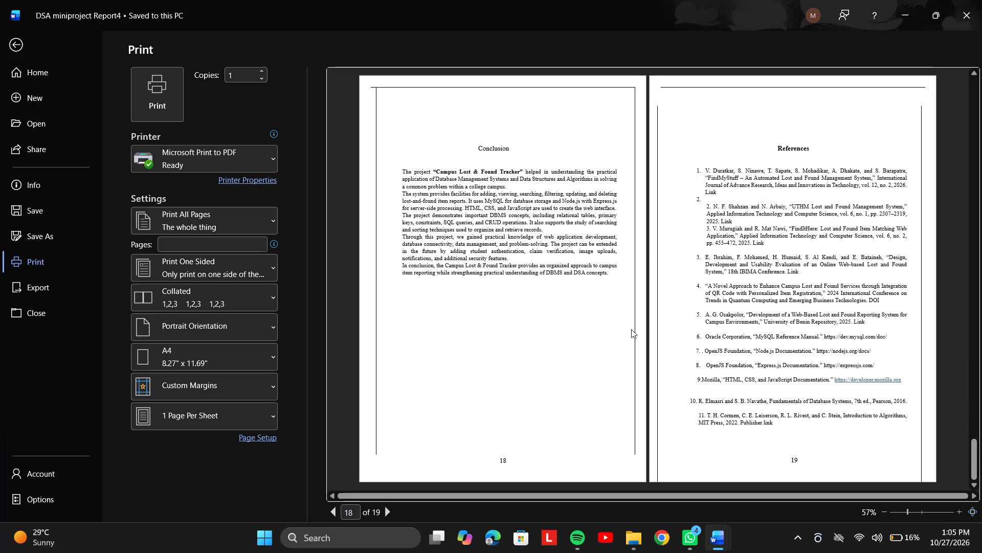
scroll(631, 329, "up", 2)
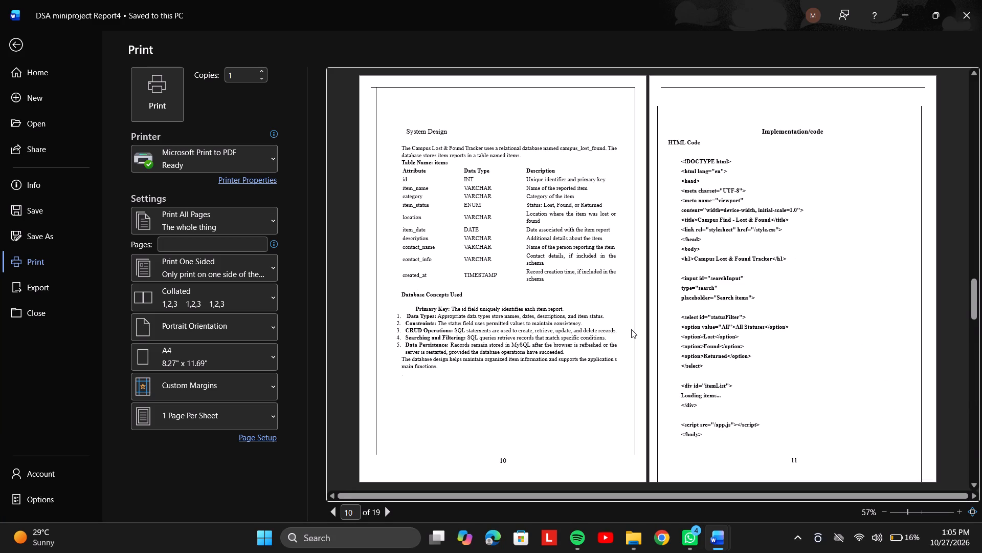
scroll(631, 329, "up", 1)
scroll(631, 329, "down", 1)
scroll(631, 329, "up", 20)
scroll(631, 329, "up", 20)
scroll(631, 329, "up", 4)
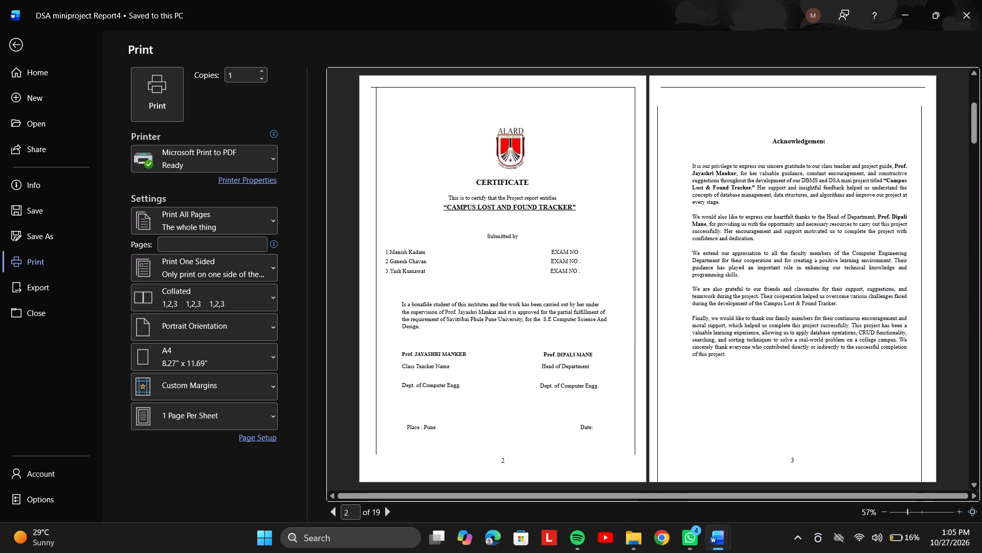
scroll(631, 329, "up", 16)
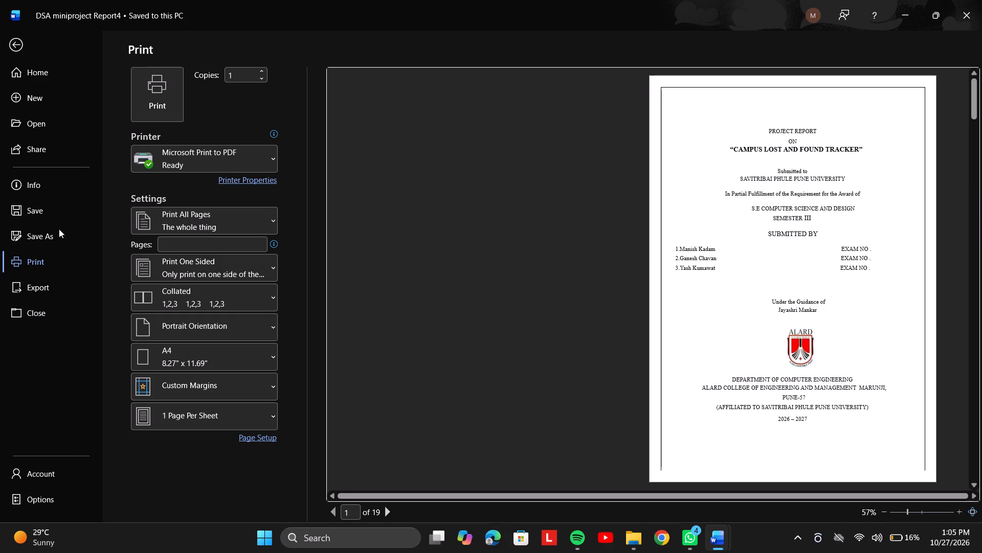
Print the whole report to PDF, saving the output in the Downloads folder as finaldsar.
left_click(159, 90)
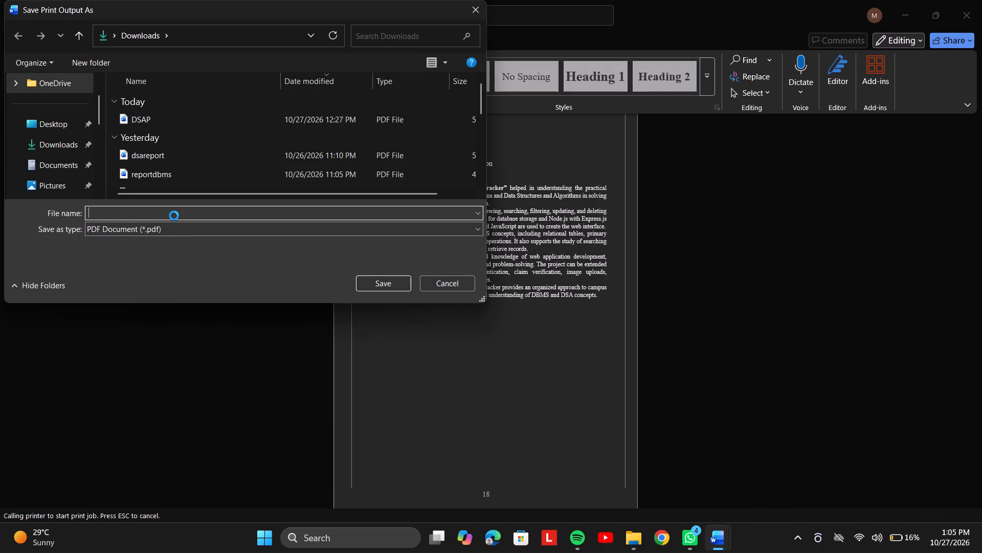
left_click(174, 216)
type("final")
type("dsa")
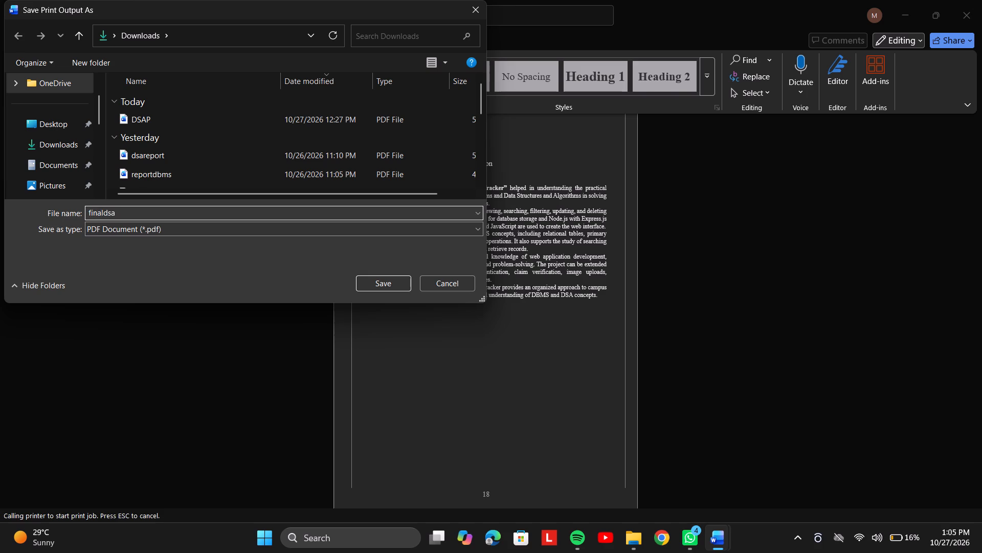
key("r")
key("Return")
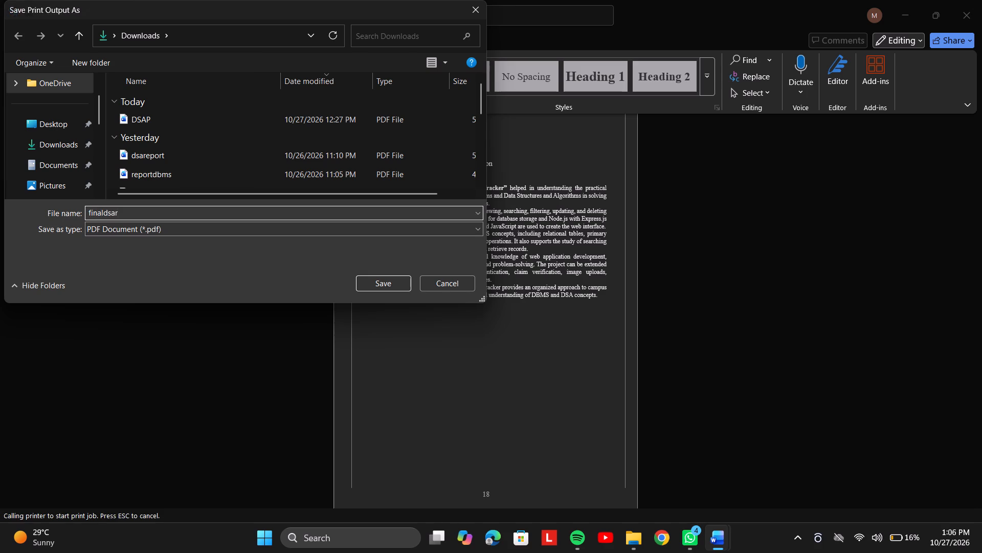
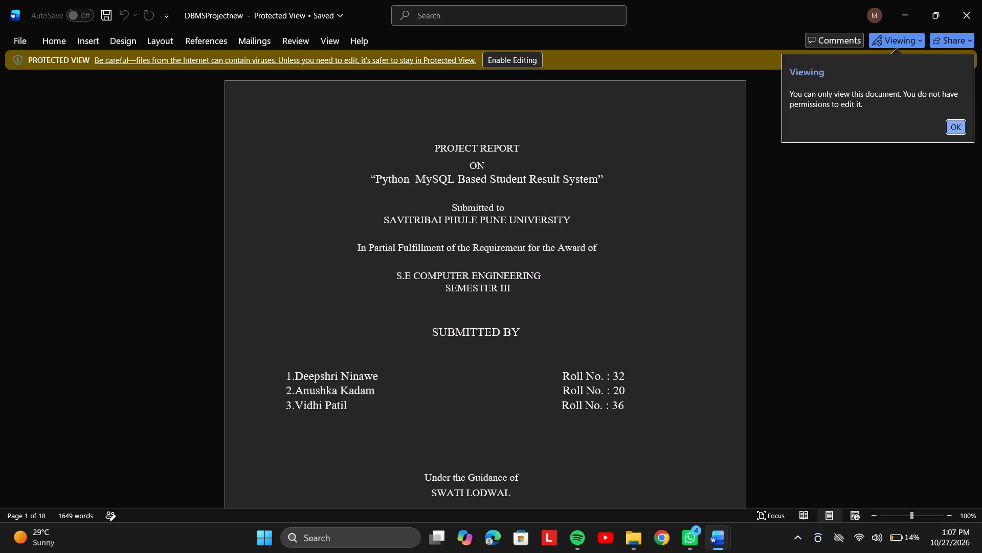
Review the DBMSProjectnew report from the cover page and certificate through to the References list, and close the document.
scroll(399, 356, "down", 2)
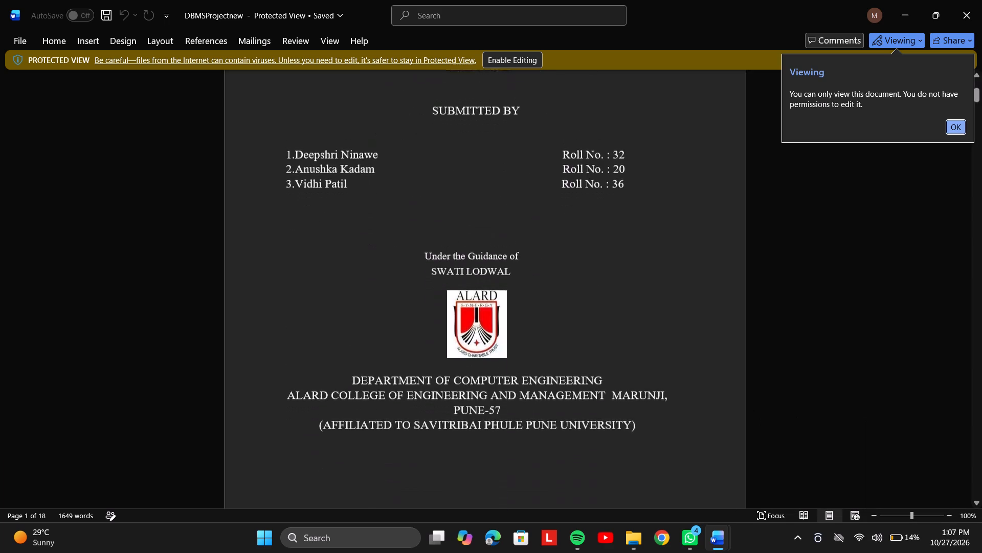
scroll(399, 356, "down", 3)
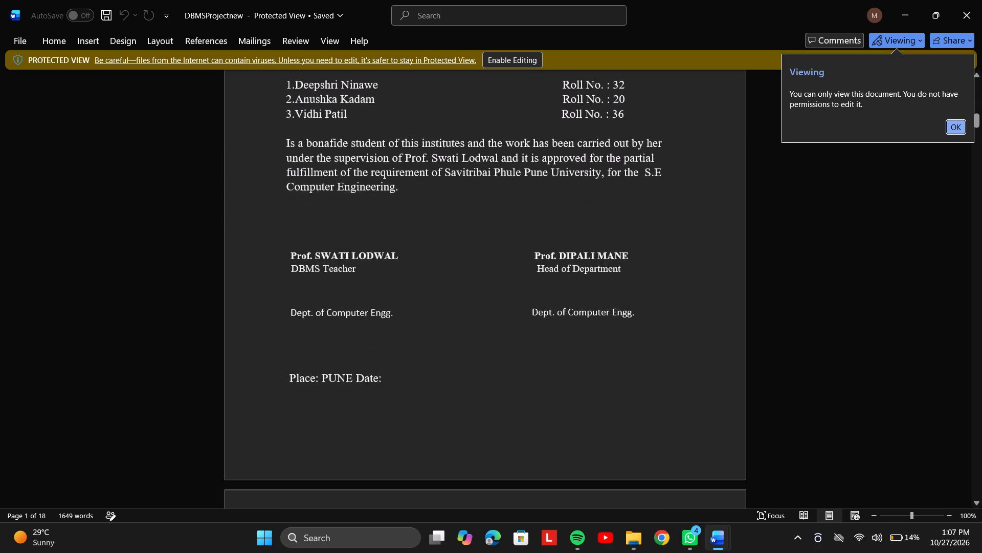
scroll(399, 356, "down", 1)
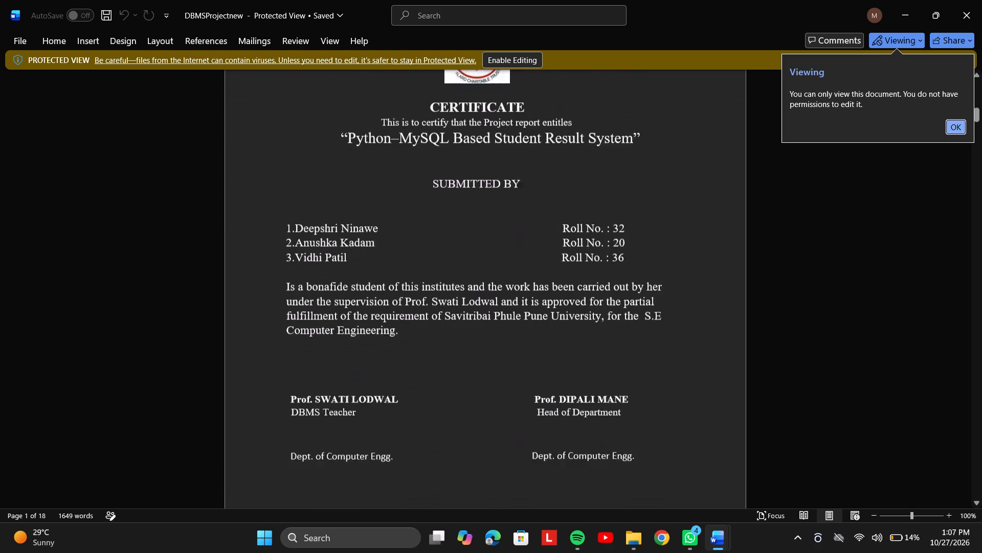
scroll(399, 356, "down", 1)
scroll(399, 356, "right", 1)
scroll(399, 356, "down", 2)
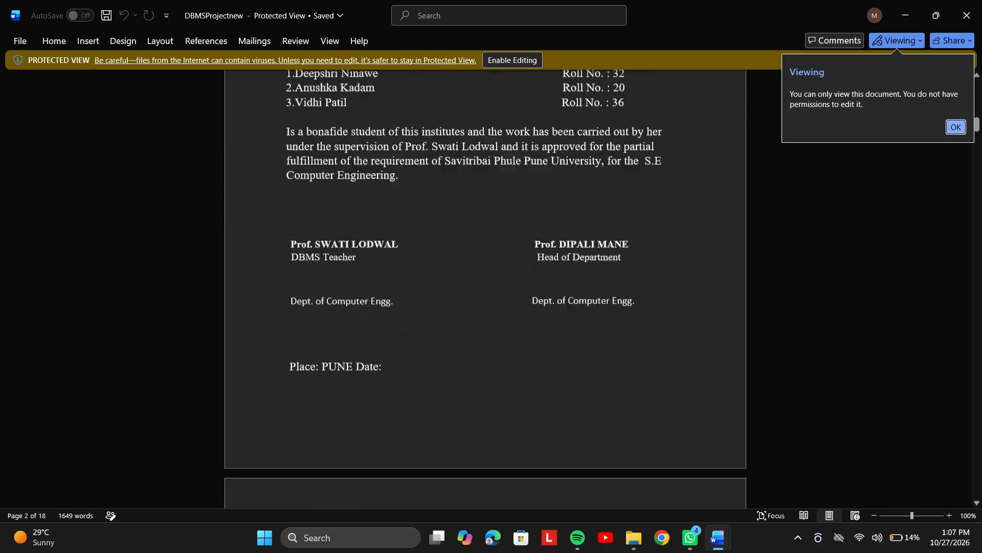
scroll(399, 354, "down", 1)
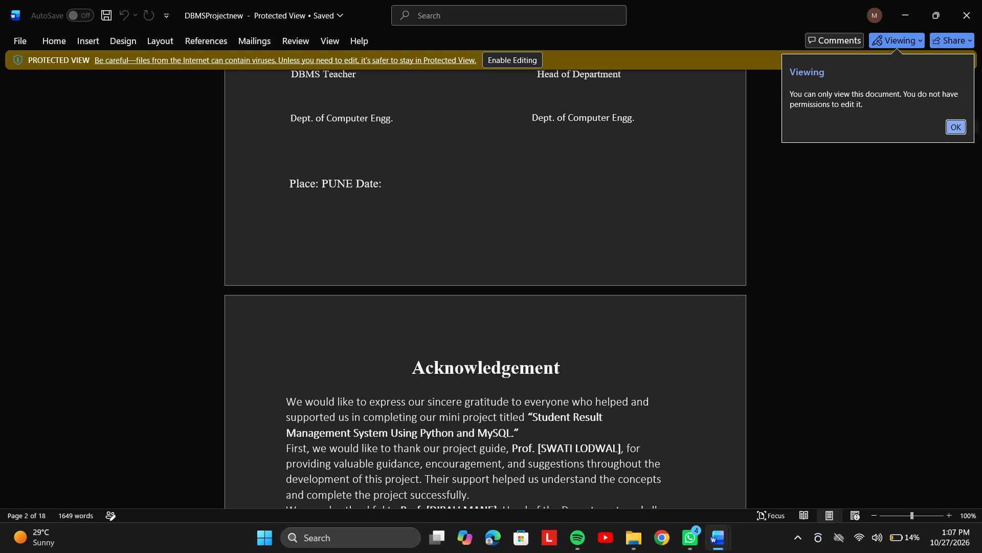
scroll(399, 354, "down", 5)
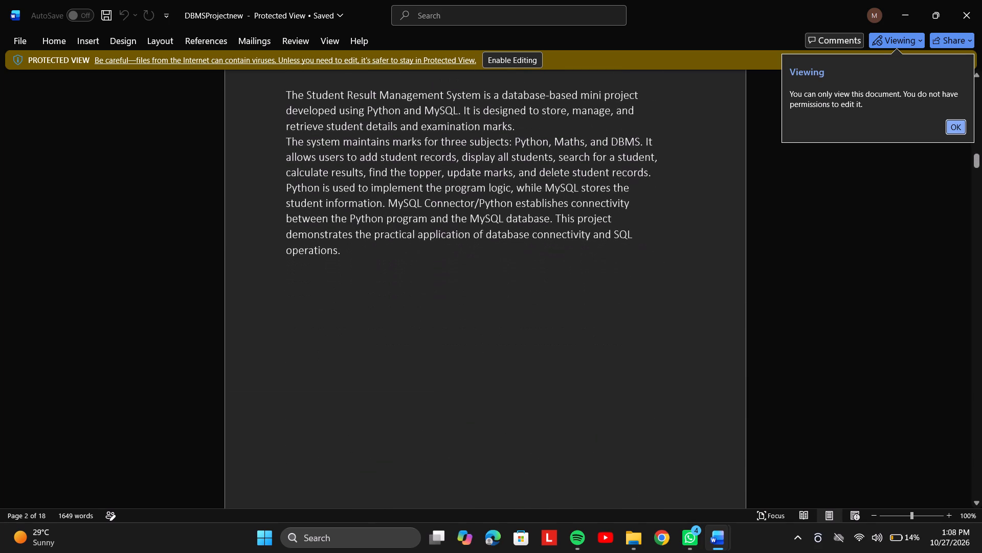
scroll(399, 354, "down", 19)
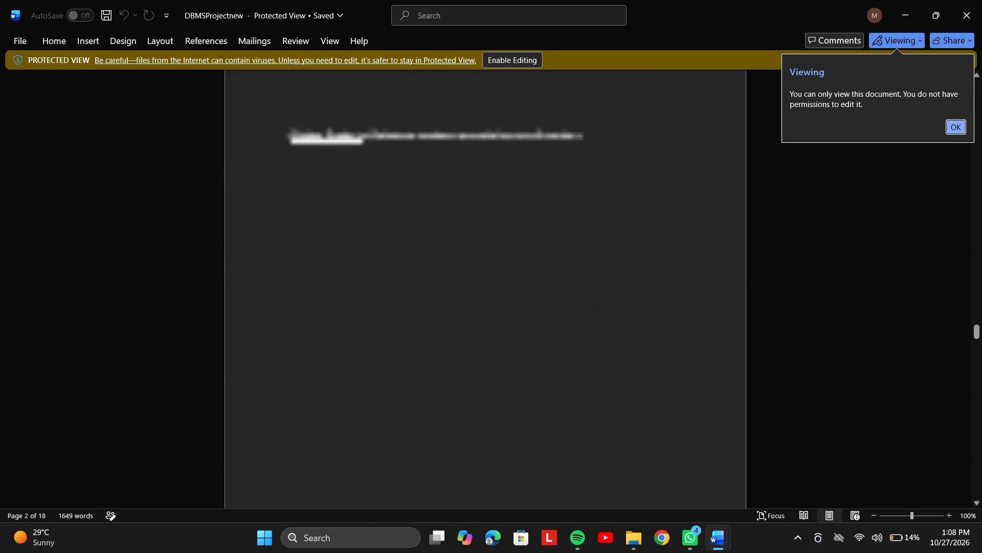
scroll(399, 354, "down", 6)
left_click(981, 0)
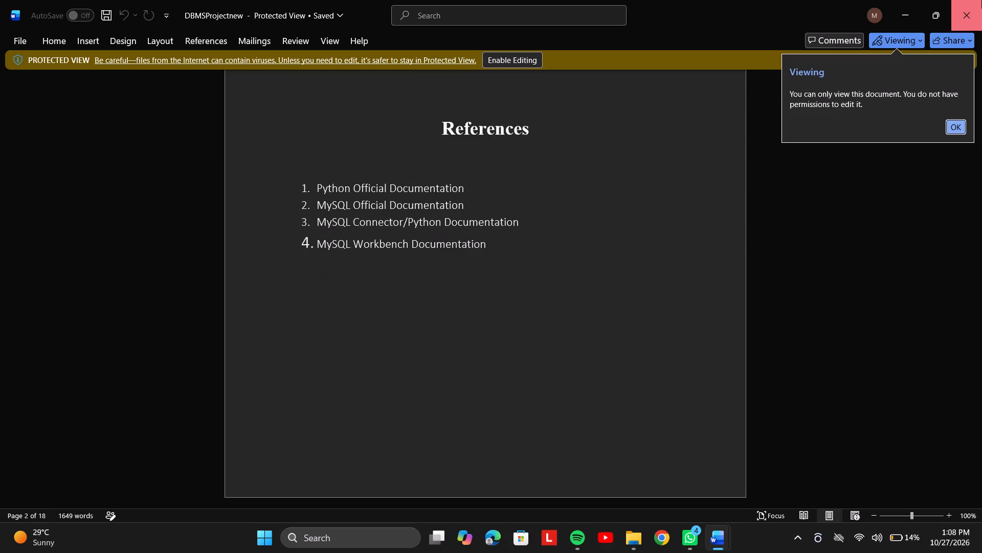
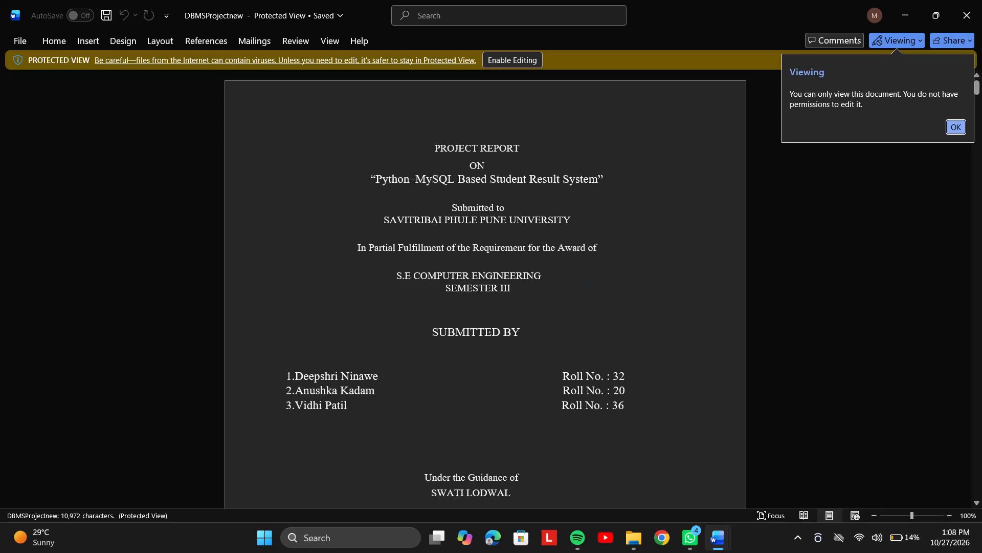
Enable editing of the protected DBMSProjectnew report.
left_click(523, 65)
Review the DBMSProjectnew report from the cover page through the Acknowledgement, Abstract, Table of Contents and Introduction.
scroll(519, 279, "up", 20)
scroll(519, 279, "up", 20)
scroll(519, 279, "up", 20)
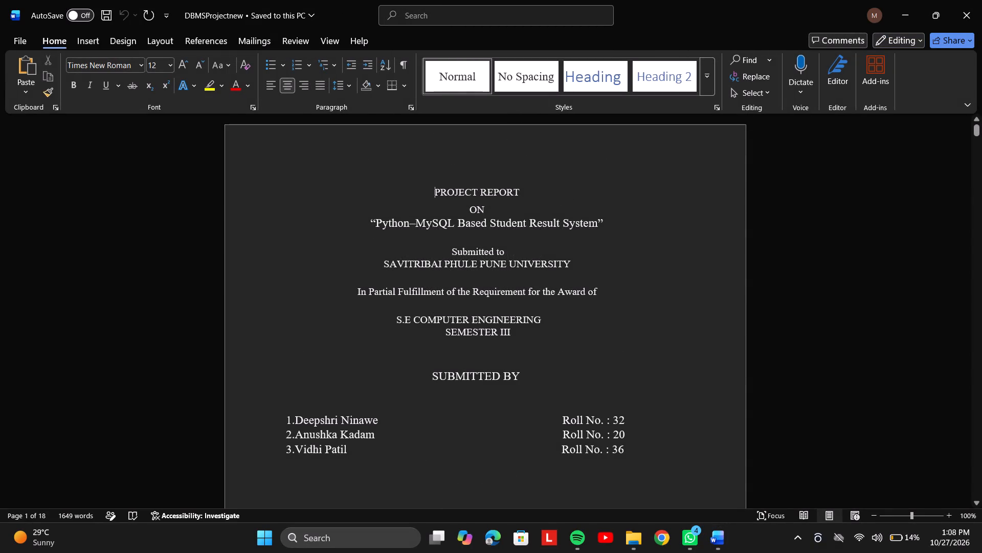
scroll(519, 279, "down", 2)
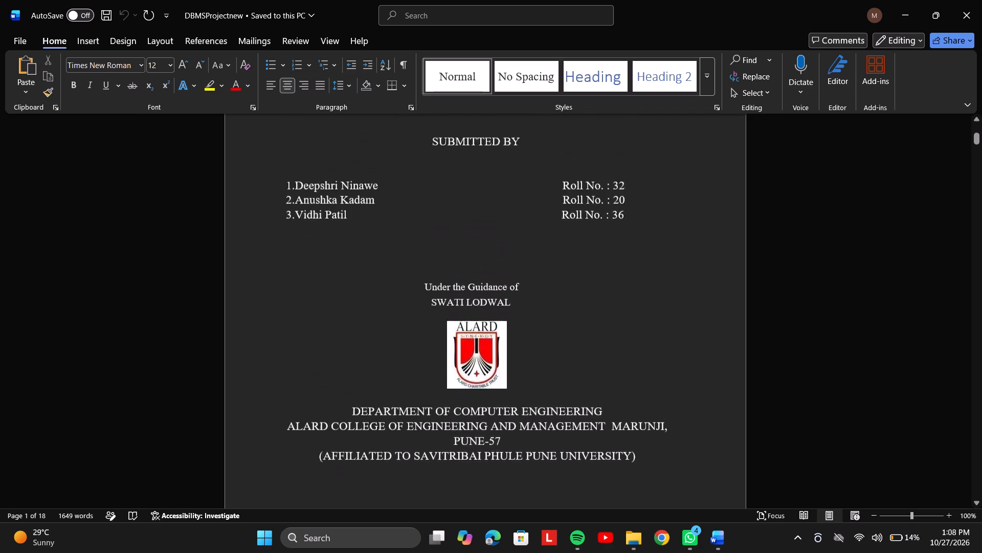
scroll(519, 279, "down", 1)
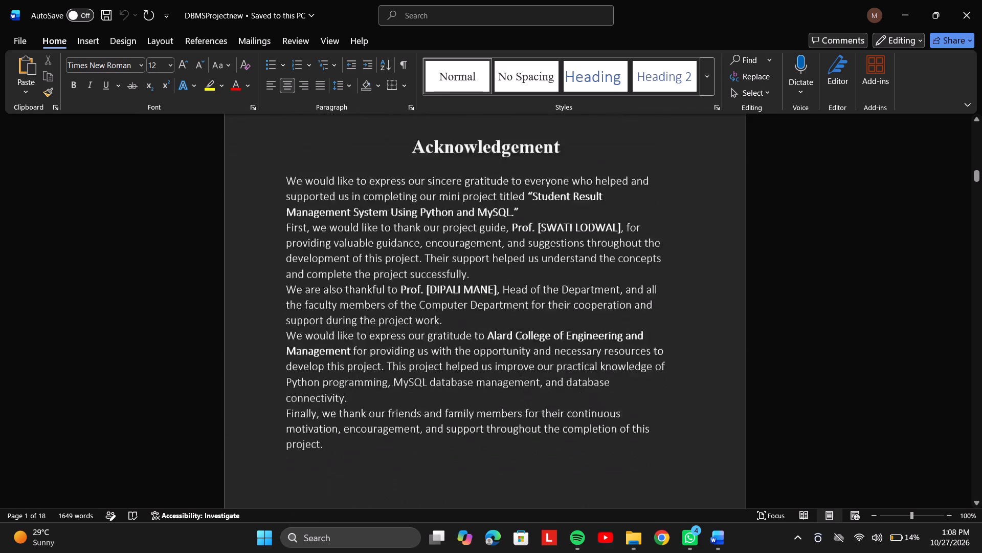
scroll(519, 279, "down", 1)
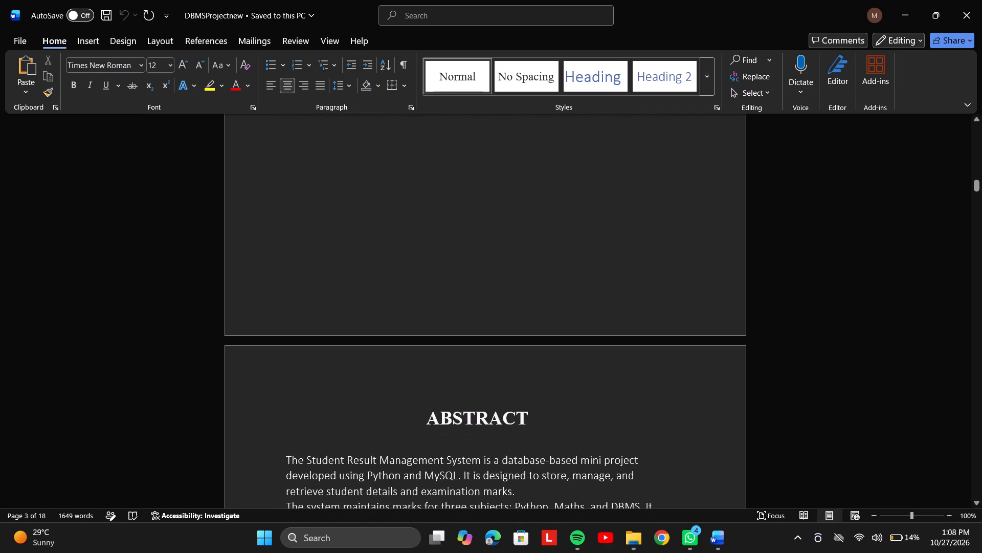
scroll(519, 279, "down", 3)
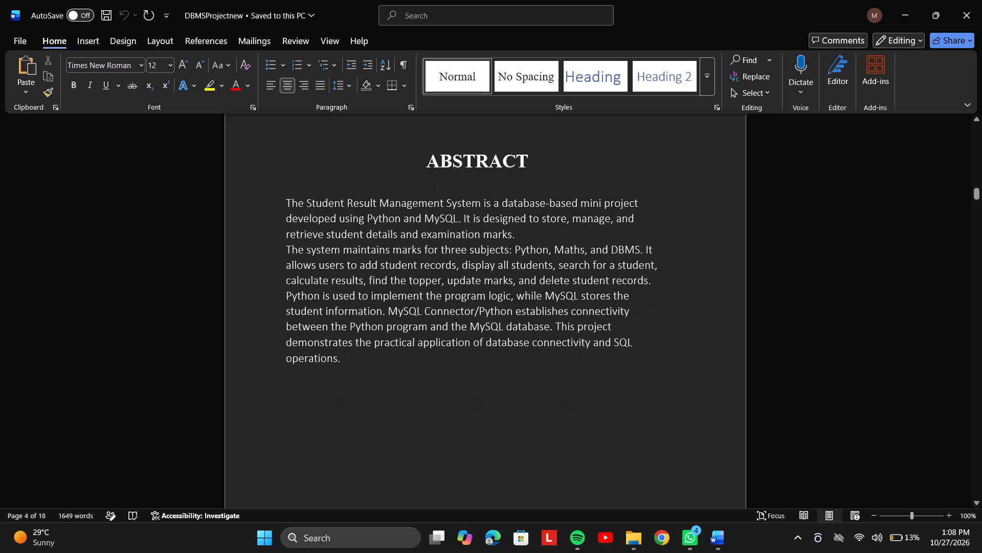
scroll(519, 279, "down", 2)
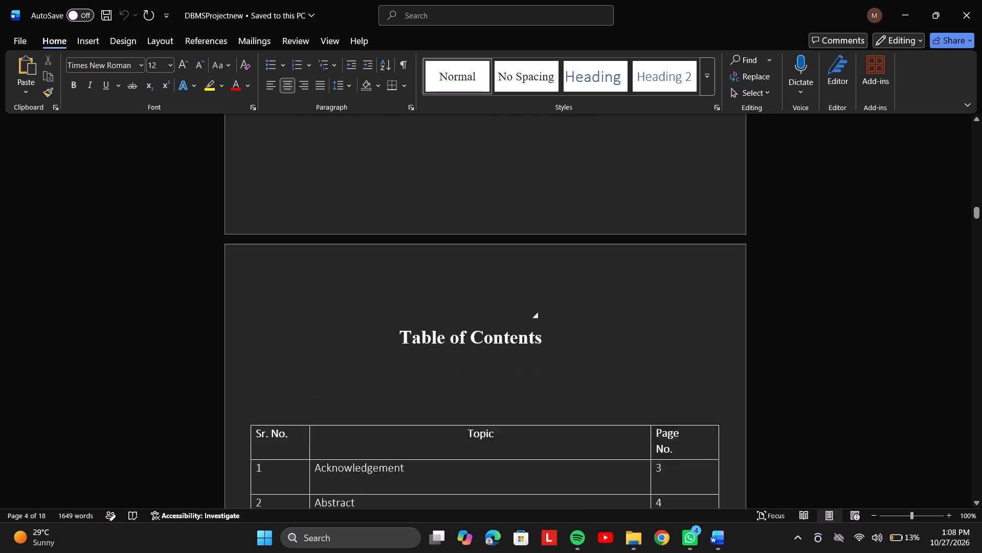
scroll(519, 279, "down", 3)
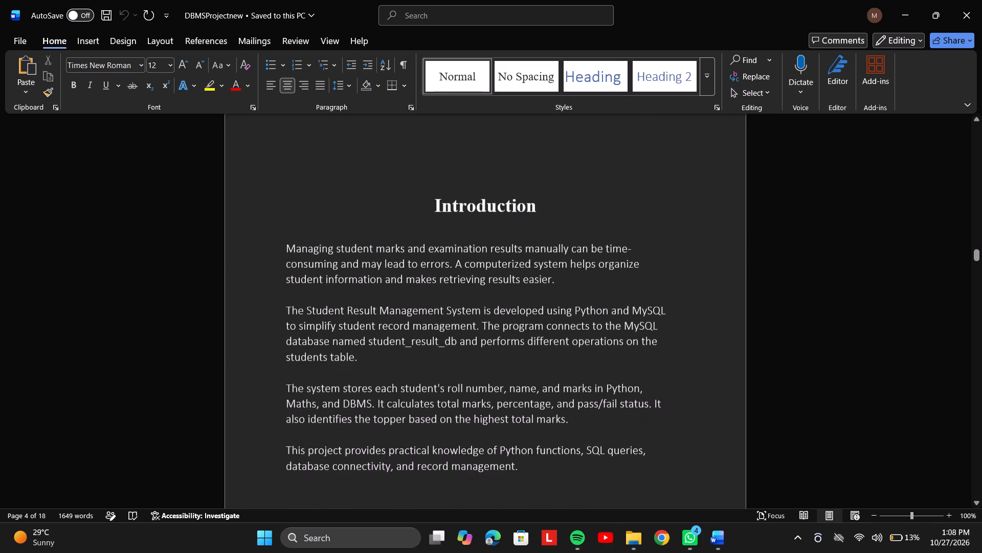
scroll(519, 279, "down", 1)
left_click_drag(467, 250, 511, 262)
scroll(511, 262, "down", 1)
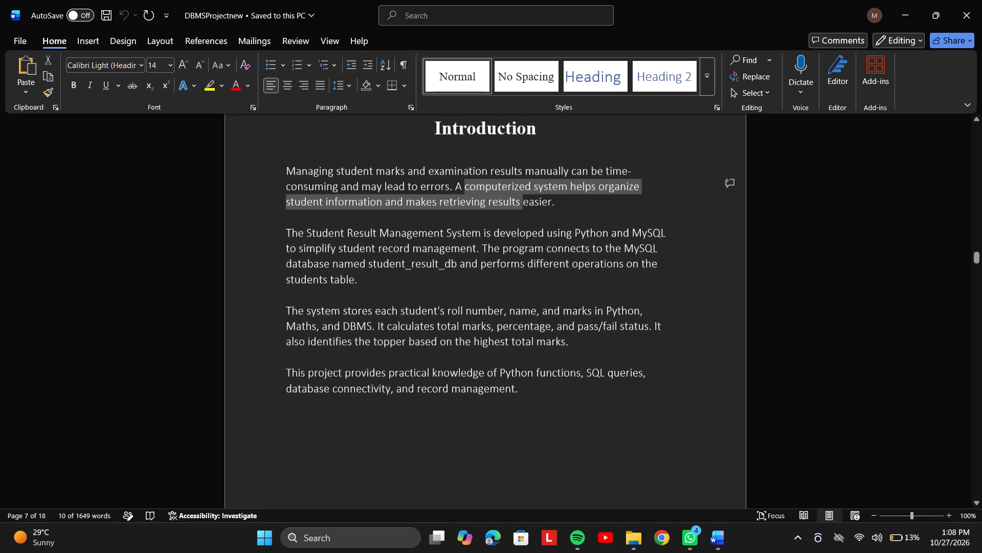
Review the report's objectives, System Requirements, System Design and Database Design sections, continuing to the SQL code and the start of the Python program.
scroll(511, 262, "down", 5)
scroll(511, 262, "right", 1)
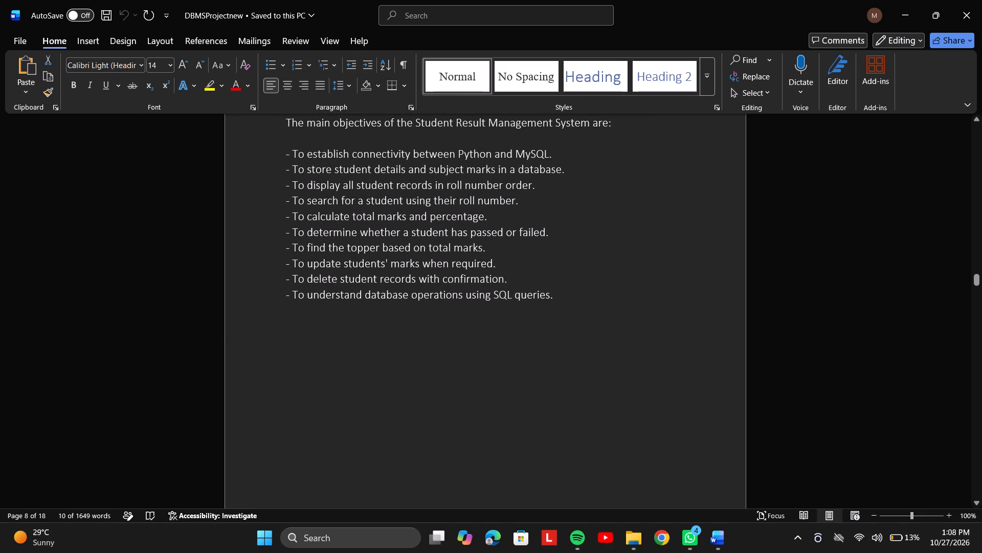
scroll(511, 262, "down", 1)
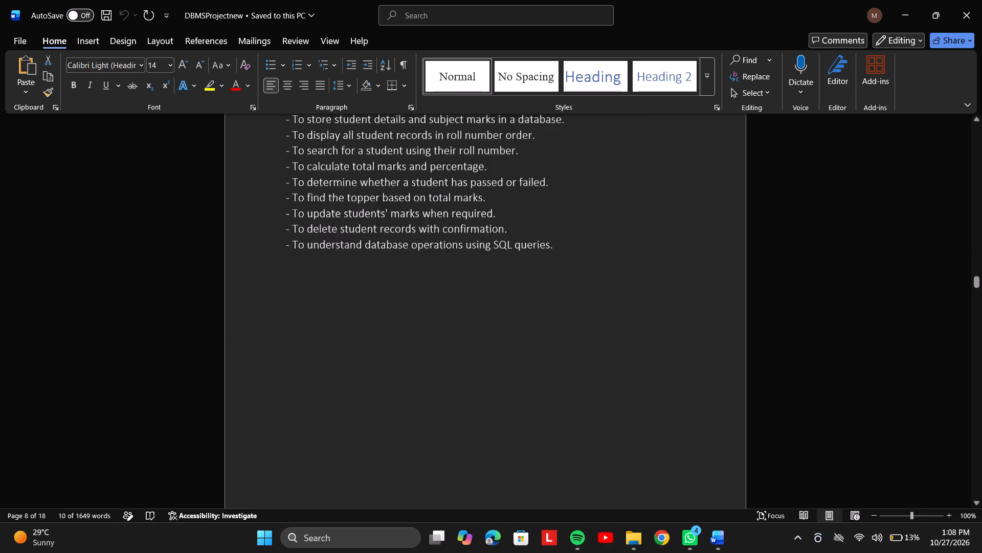
scroll(511, 262, "down", 4)
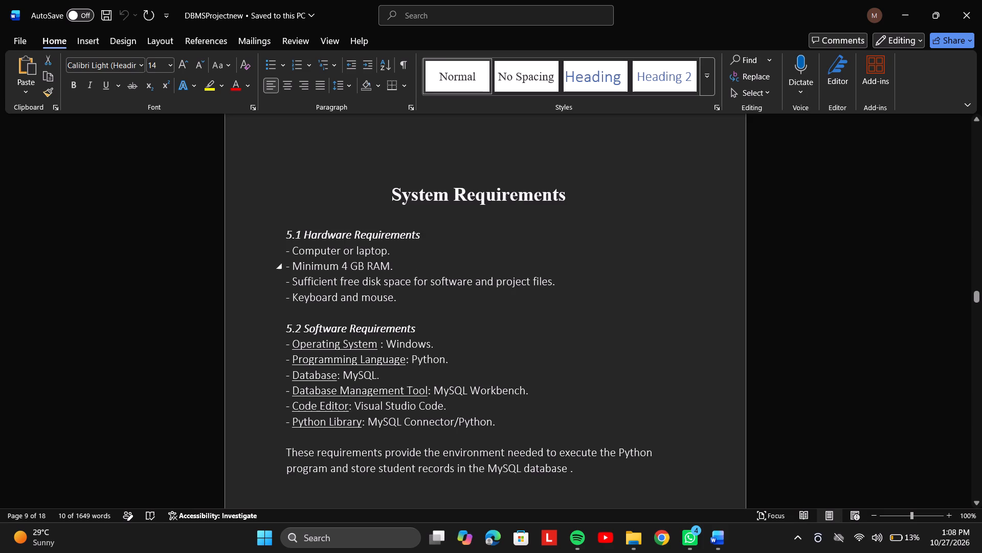
scroll(511, 262, "down", 3)
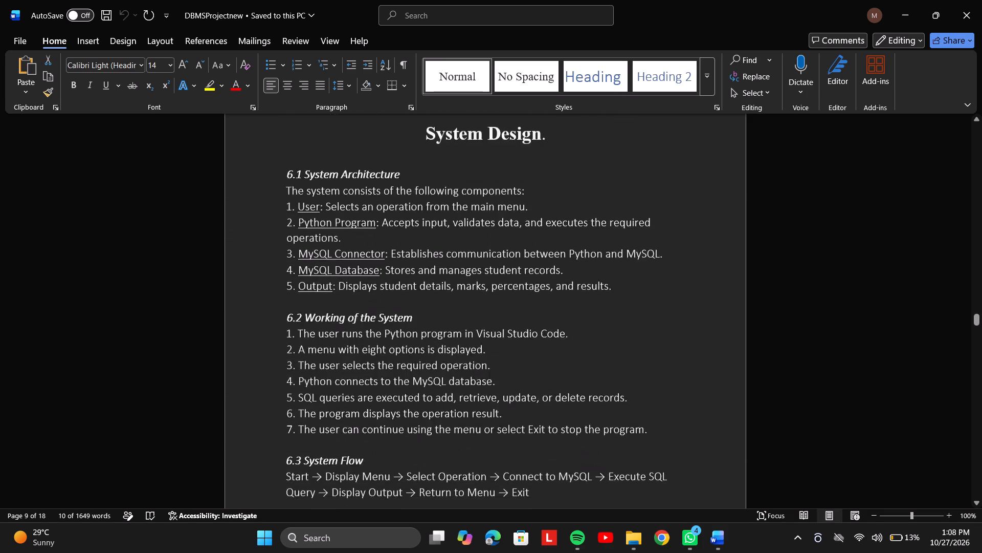
scroll(511, 262, "down", 2)
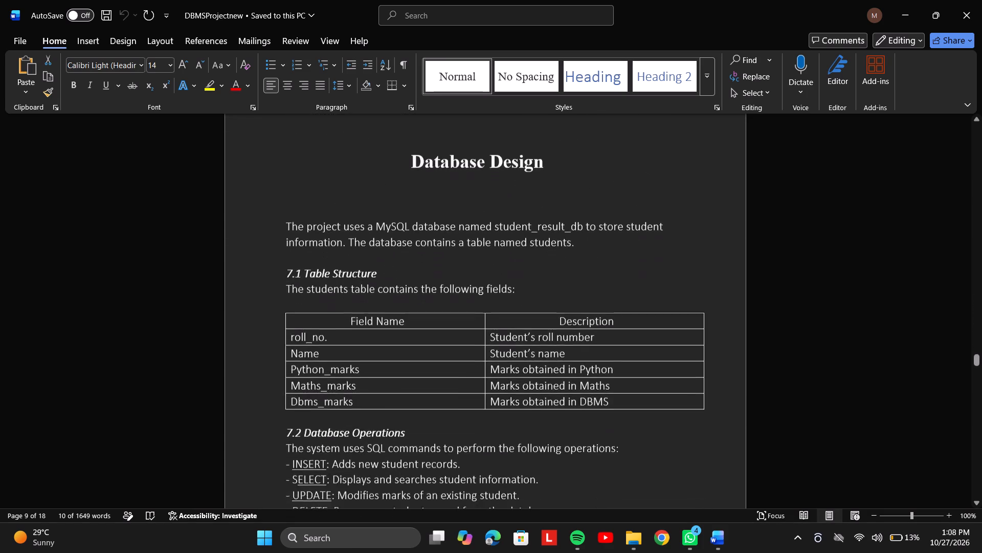
scroll(511, 262, "down", 2)
scroll(449, 376, "down", 2)
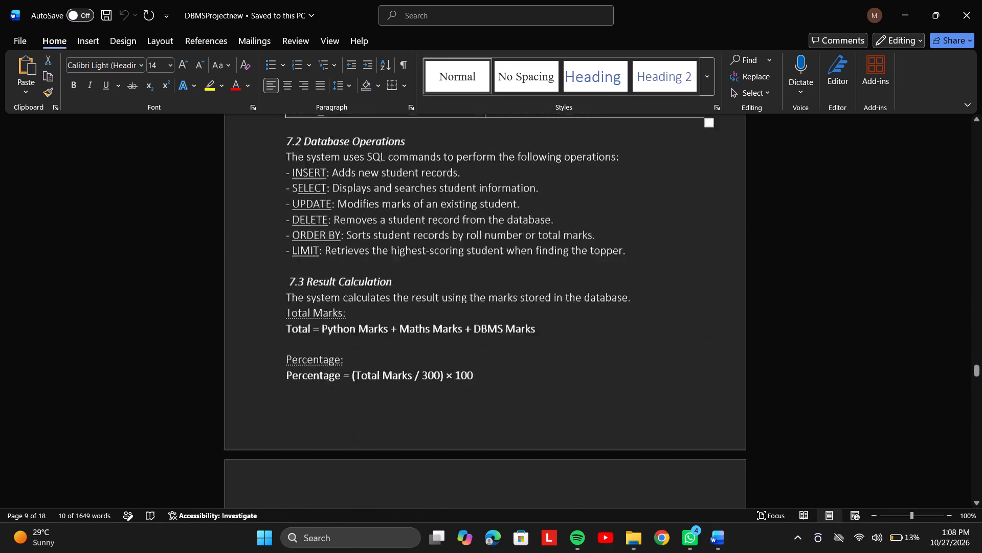
scroll(449, 376, "down", 5)
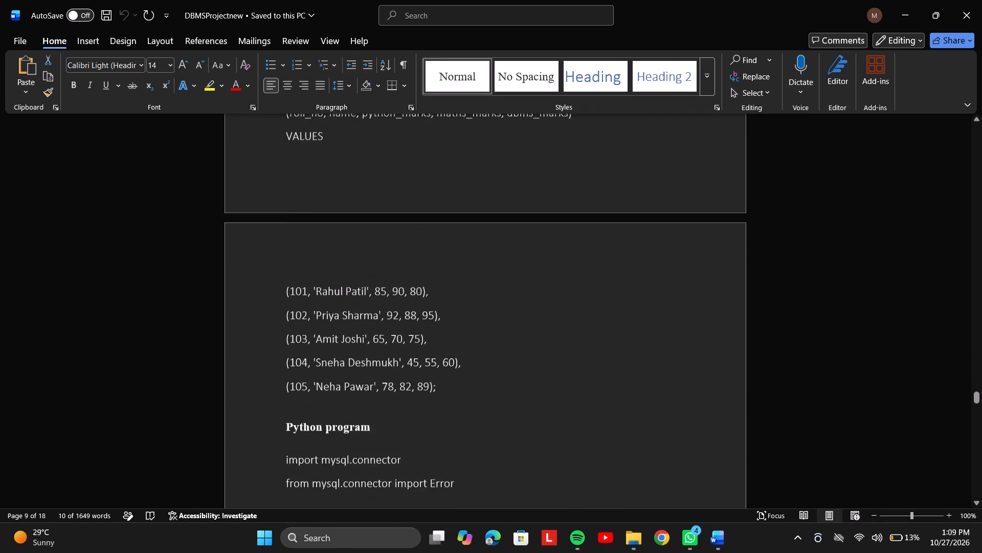